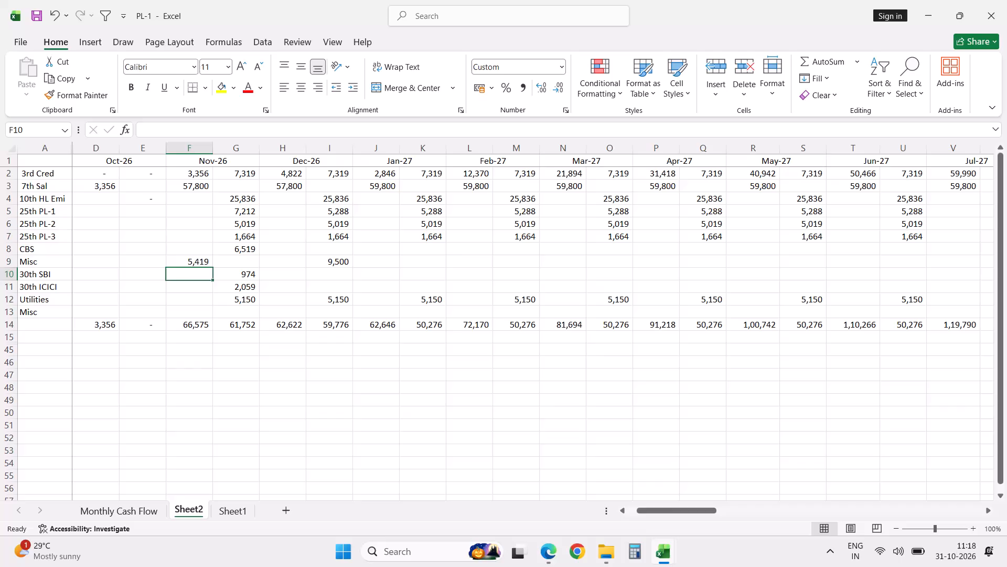
Set the Dec-26 Misc amount in row 9 of Sheet2 to 7500 and save the workbook.
left_click(339, 267)
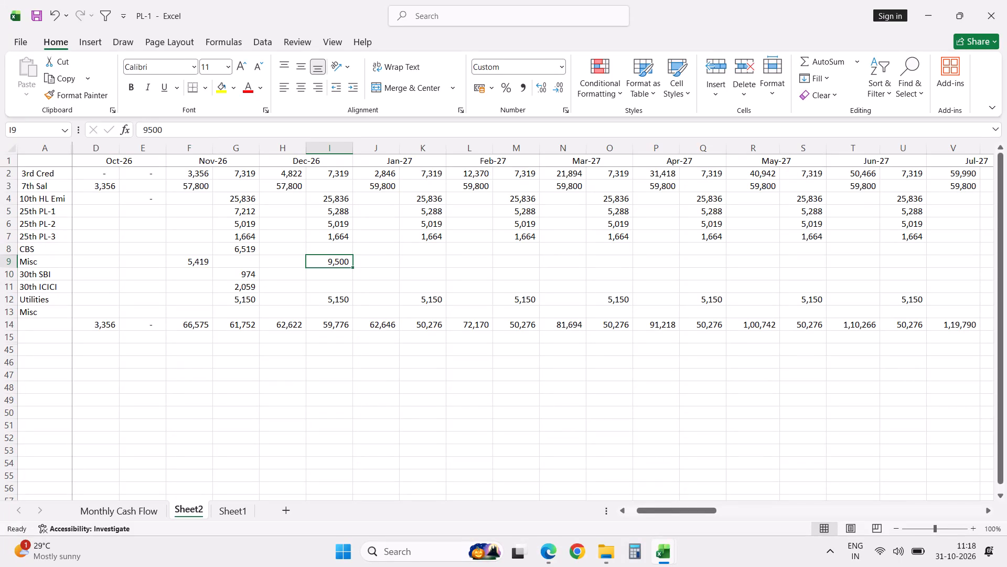
left_click(147, 130)
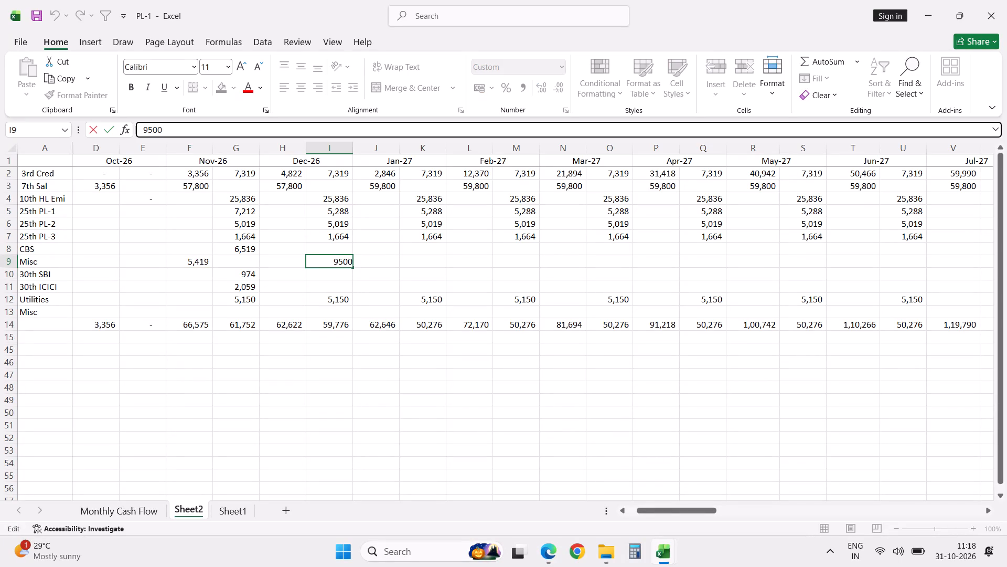
key("BackSpace")
key("7")
key("Return")
key("ctrl+s")
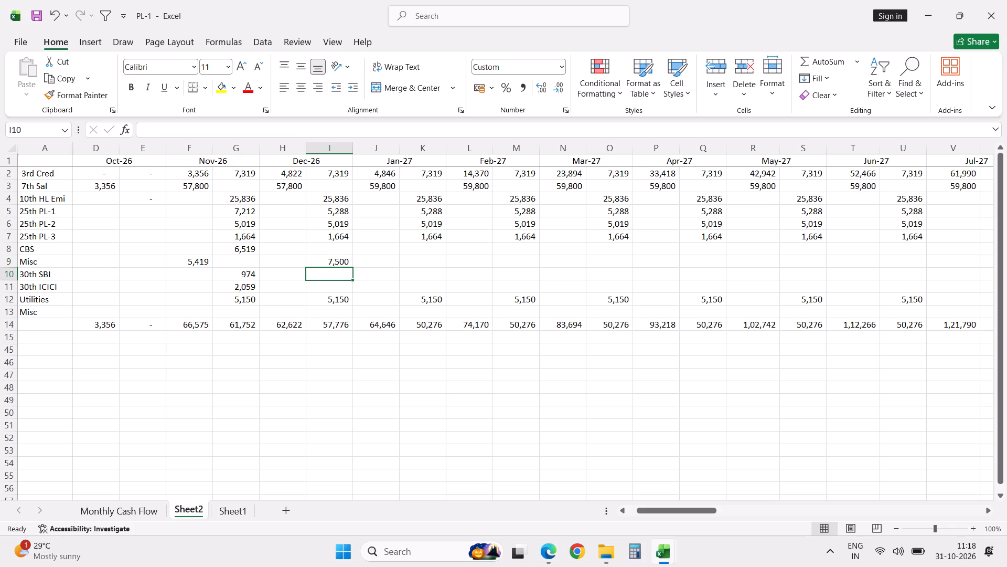
Save the PL-1 workbook again and close it.
left_click(250, 407)
key("ctrl+s")
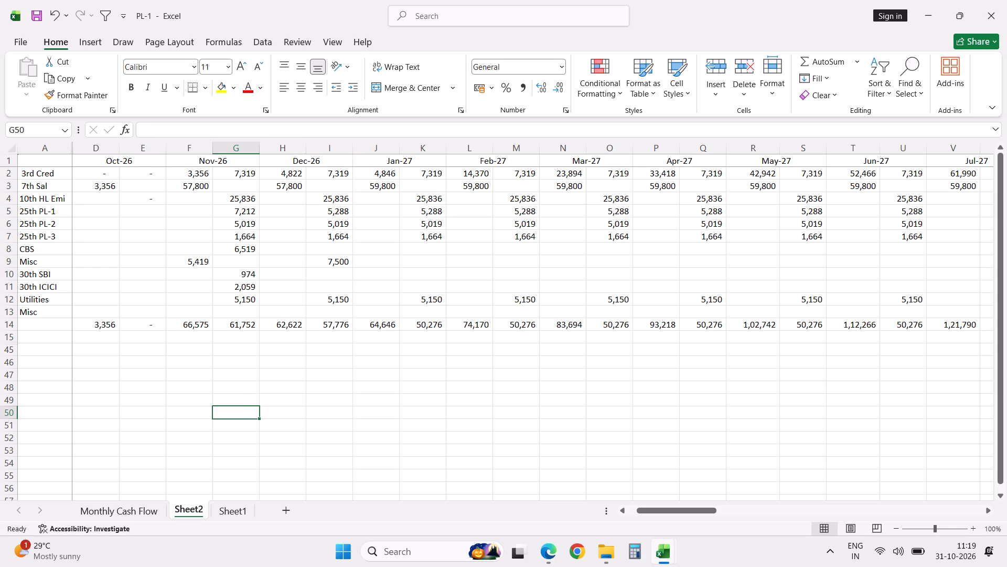
scroll(250, 407, "down", 5)
scroll(250, 407, "up", 9)
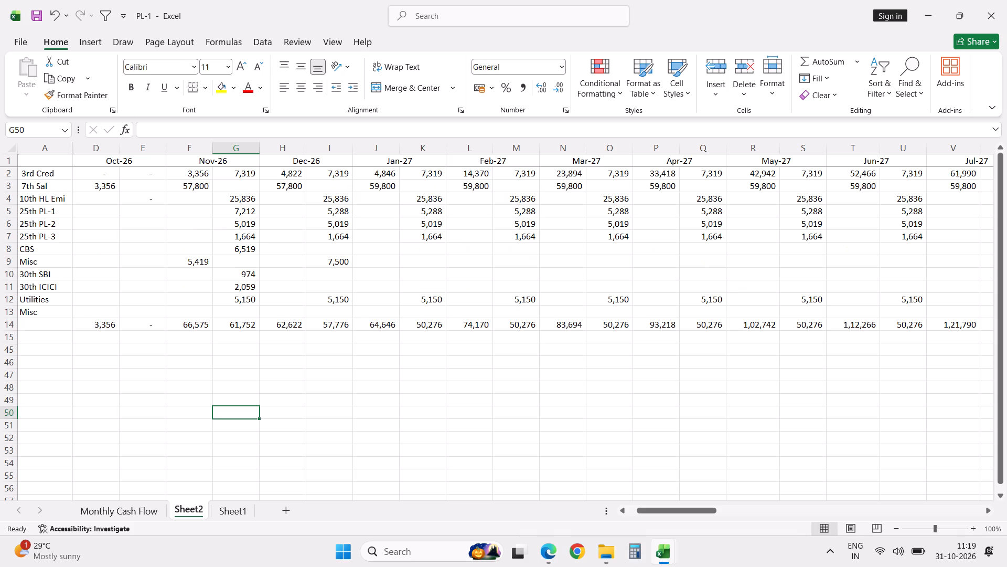
key("ctrl+s")
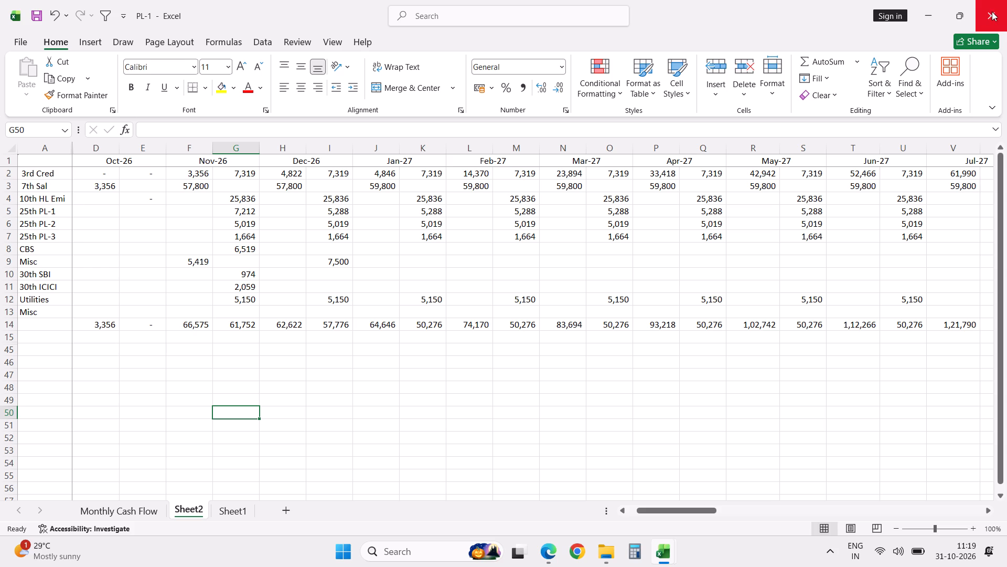
left_click(992, 12)
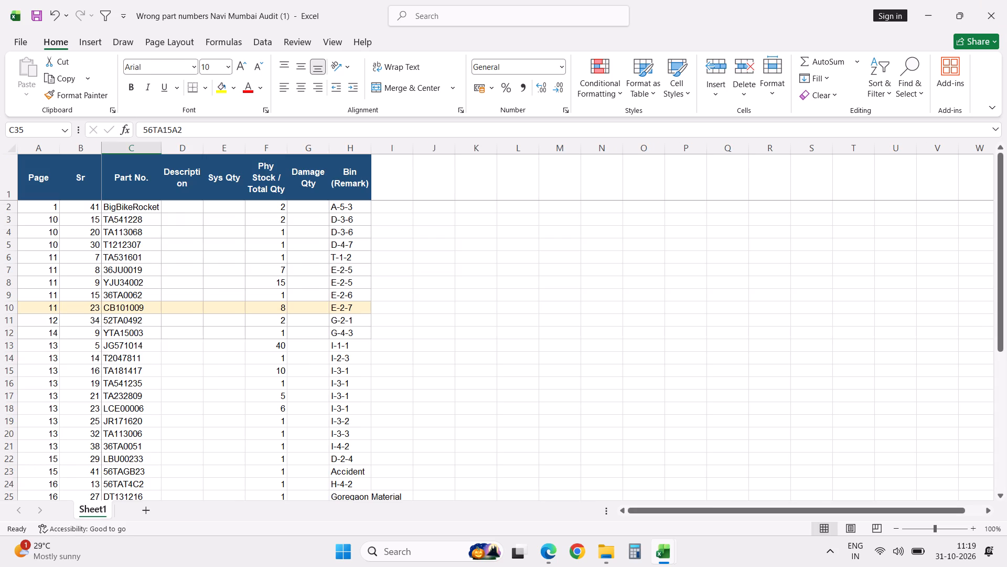
Switch to the NM_Stock_Count workbook and examine the NM Stock Count sheet for part numbers with lookup errors in column K.
key("alt+Tab")
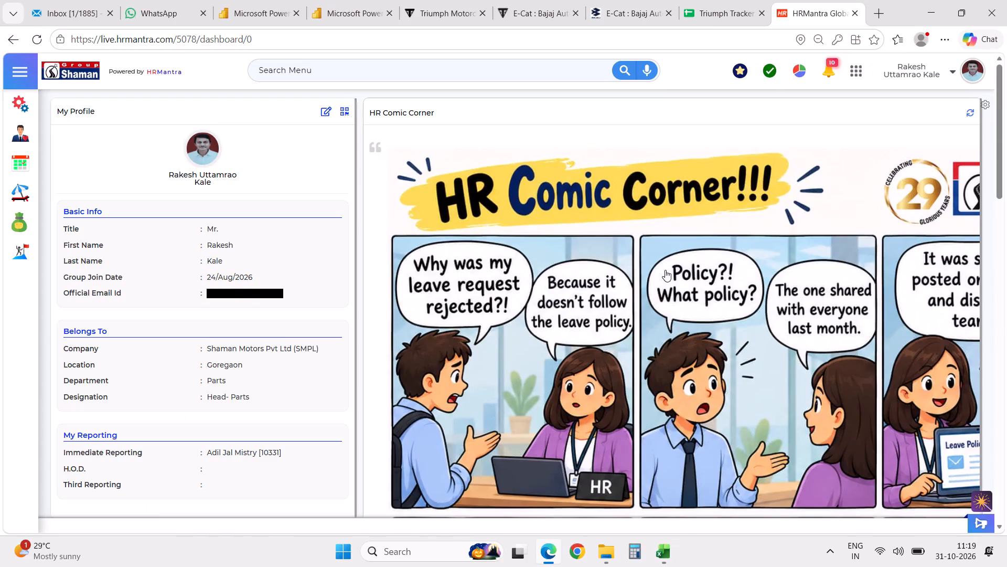
key("alt+Tab")
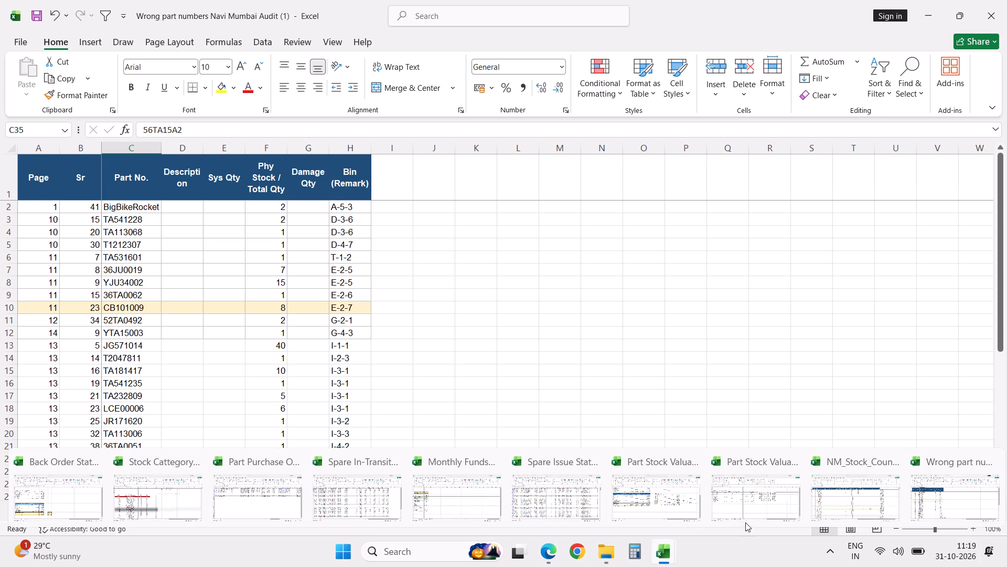
left_click(829, 485)
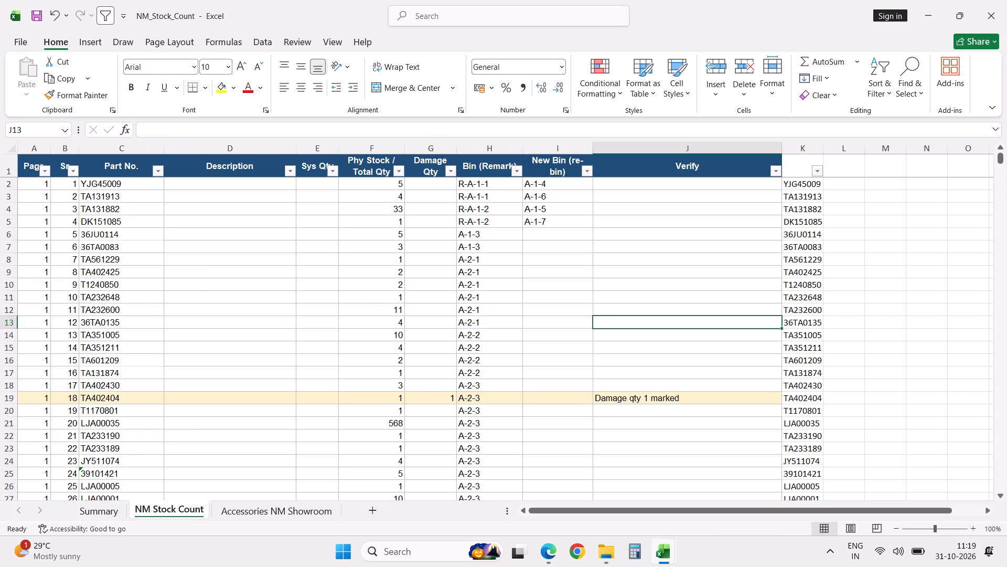
scroll(296, 311, "down", 11)
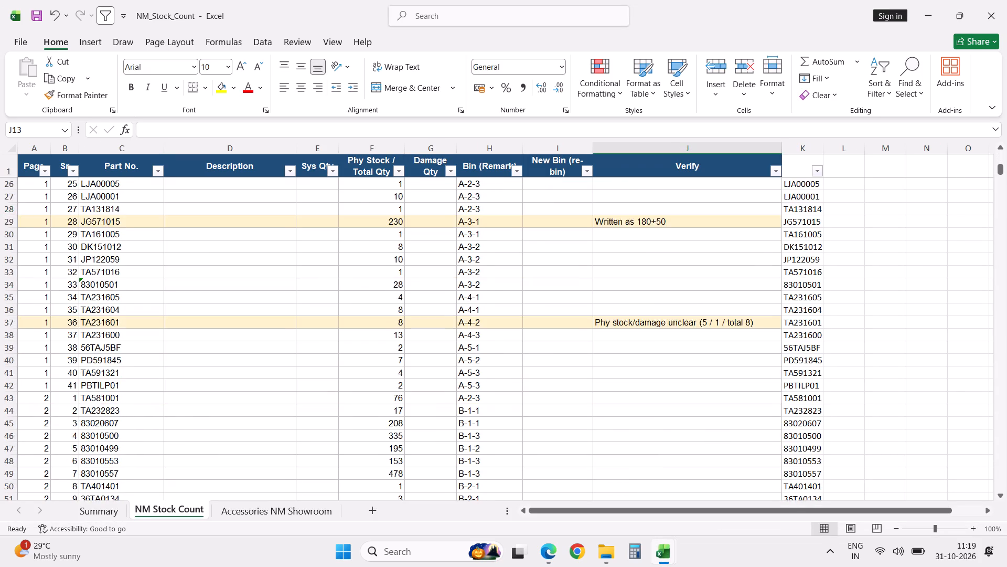
scroll(296, 311, "down", 20)
scroll(296, 311, "down", 11)
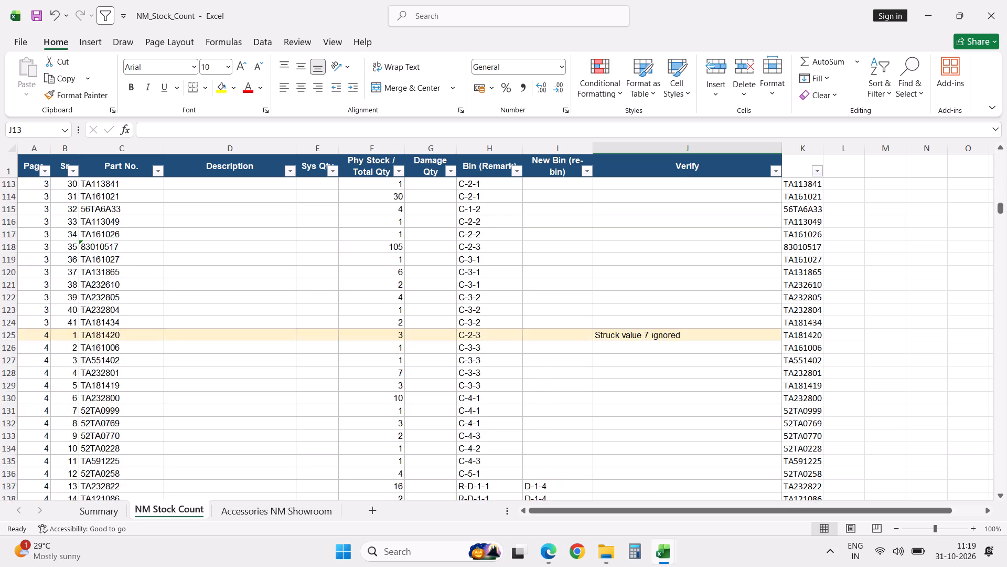
scroll(296, 311, "down", 20)
scroll(296, 311, "down", 11)
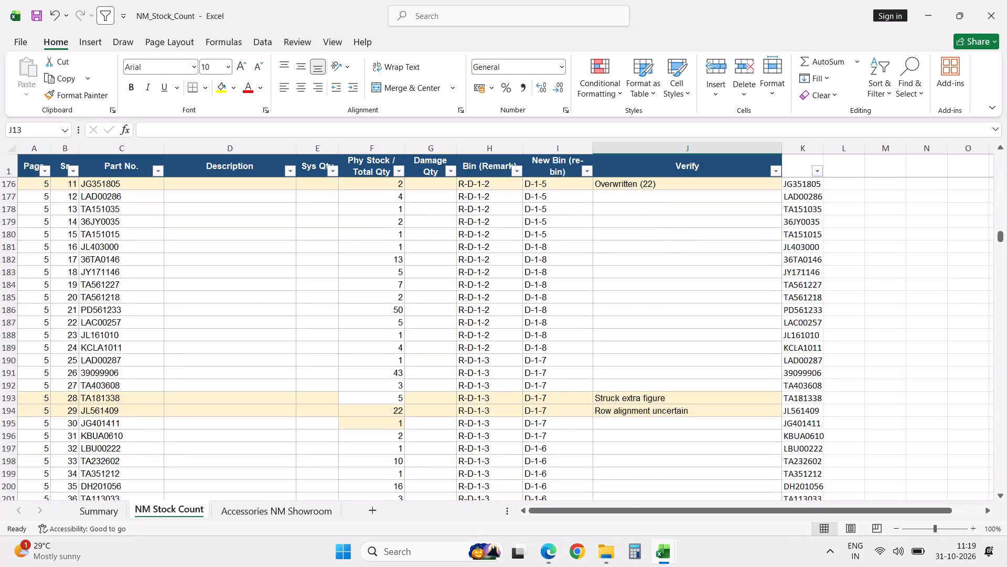
scroll(296, 311, "down", 7)
scroll(296, 311, "up", 1)
scroll(296, 311, "down", 20)
scroll(296, 311, "down", 3)
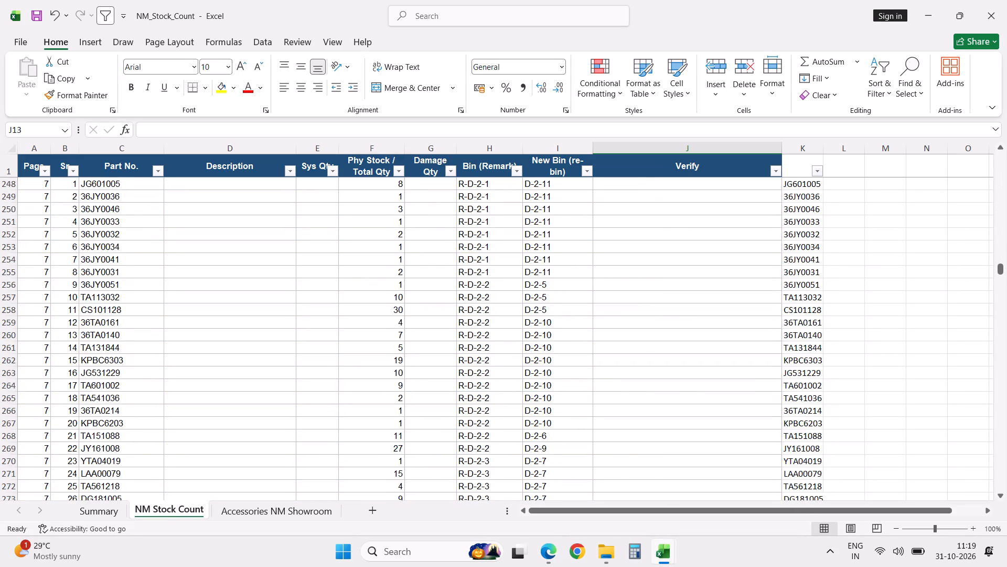
scroll(296, 311, "down", 19)
scroll(296, 311, "down", 8)
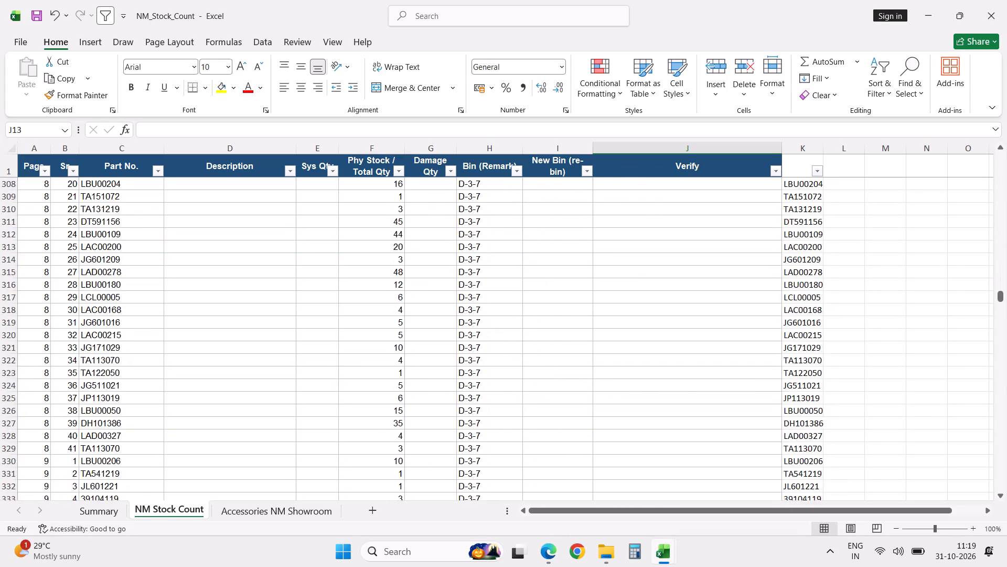
scroll(296, 311, "down", 15)
scroll(296, 311, "down", 9)
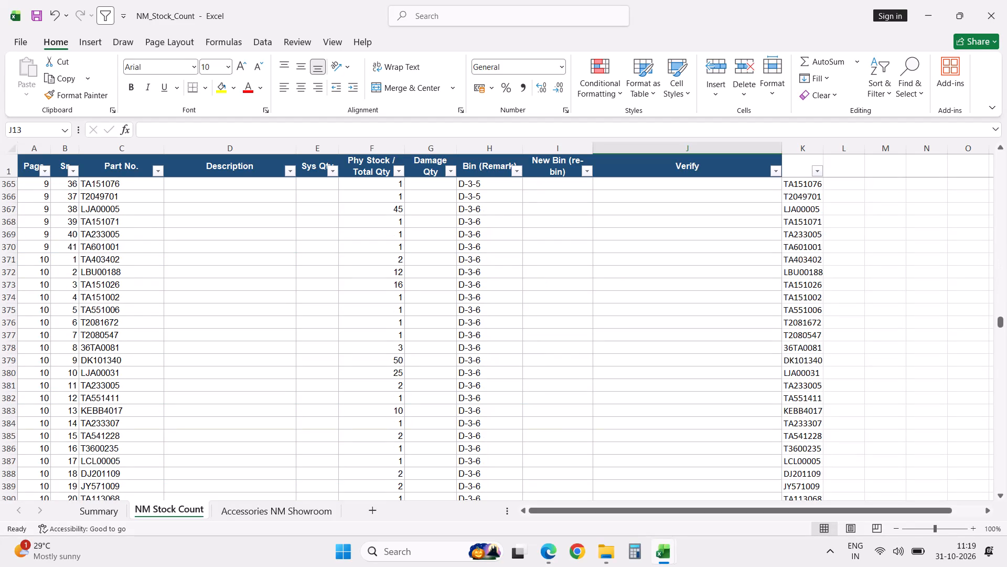
scroll(296, 311, "down", 12)
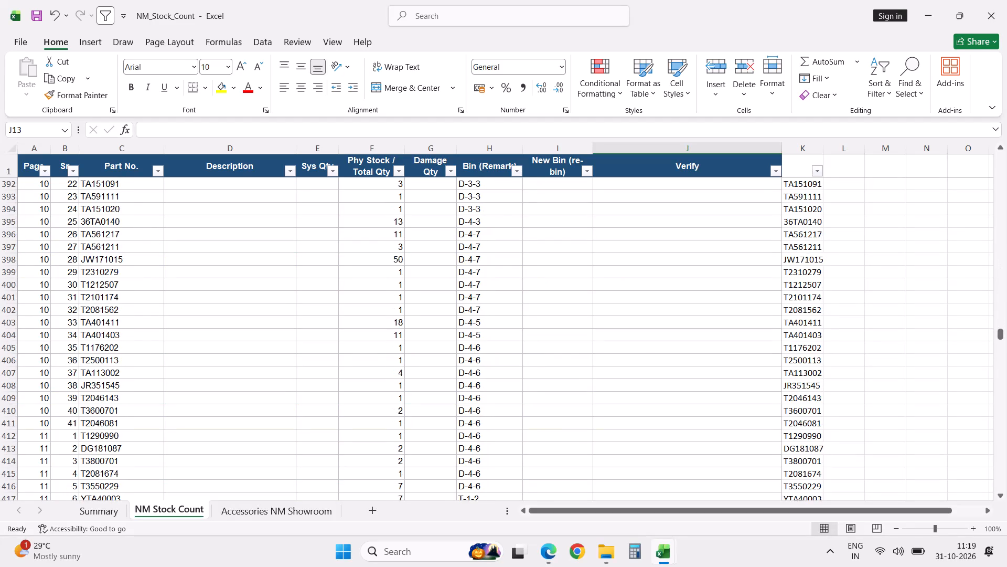
scroll(296, 311, "down", 5)
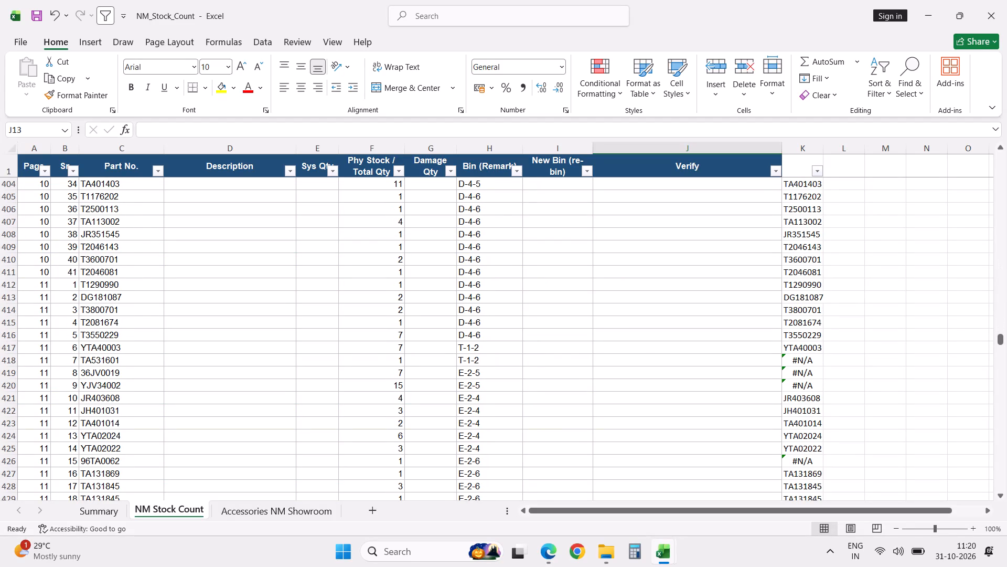
For row 418, copy part number TA531601 from the Wrong part numbers Navi Mumbai Audit (1) workbook.
left_click(14, 363)
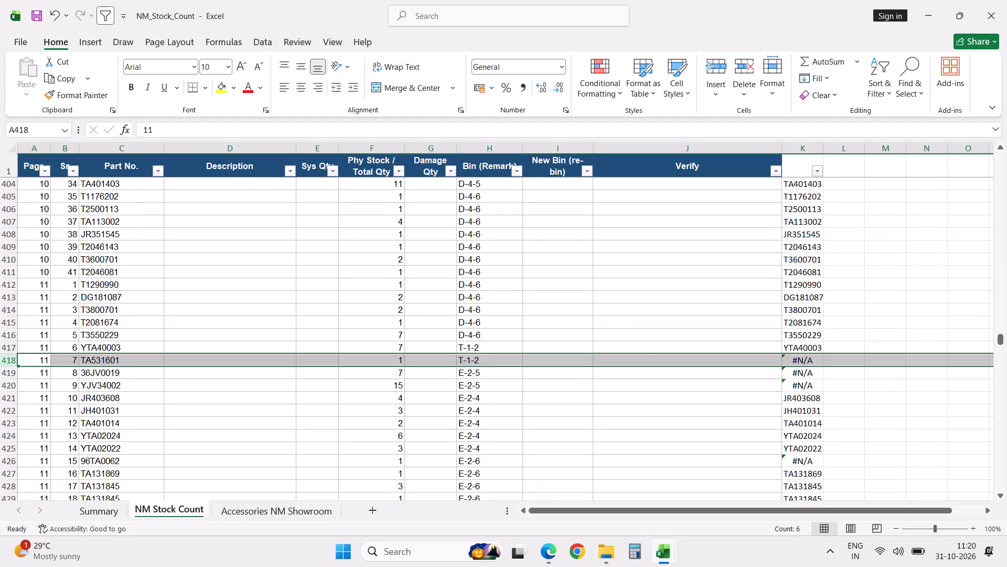
left_click(105, 360)
key("alt+Tab")
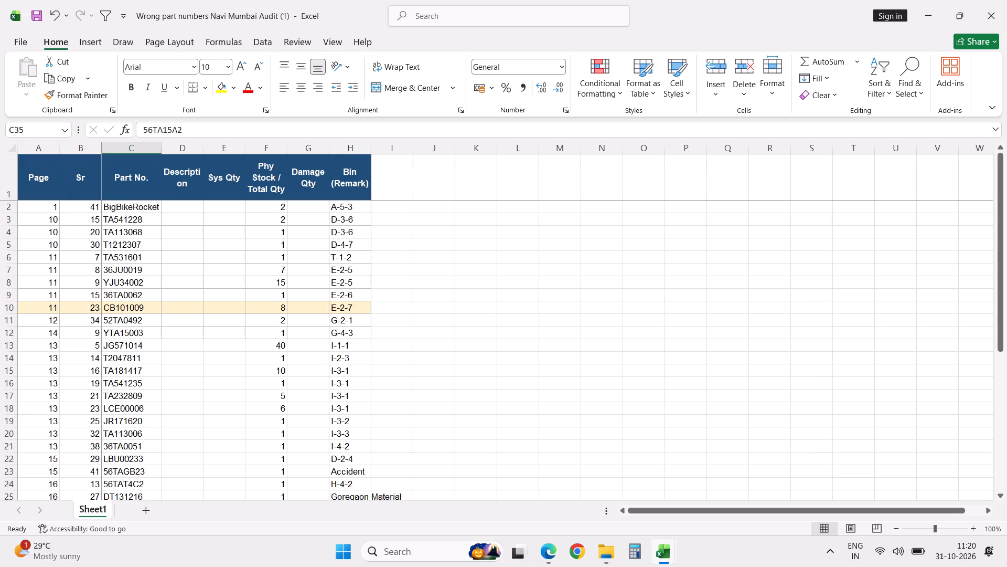
left_click(124, 256)
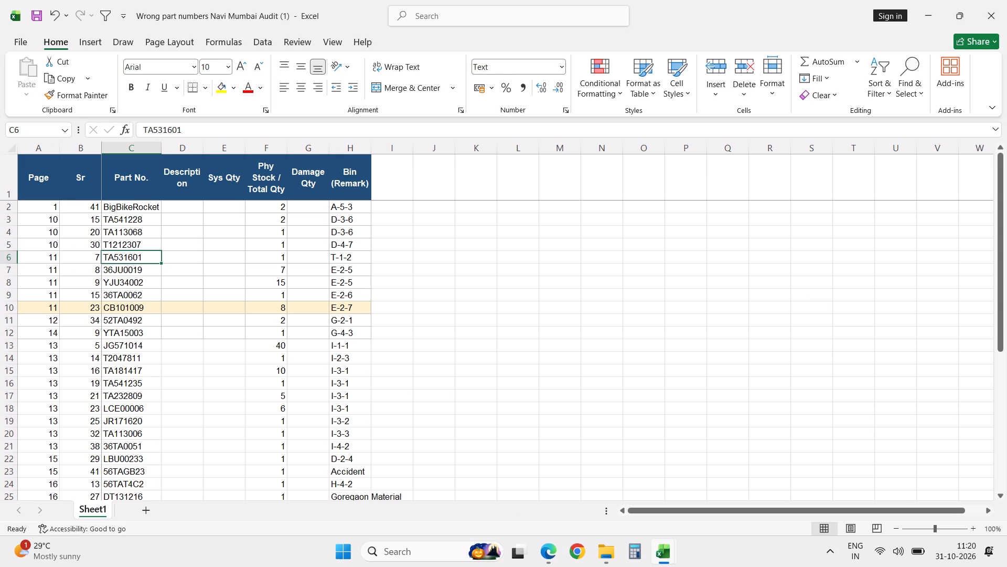
key("ctrl+c")
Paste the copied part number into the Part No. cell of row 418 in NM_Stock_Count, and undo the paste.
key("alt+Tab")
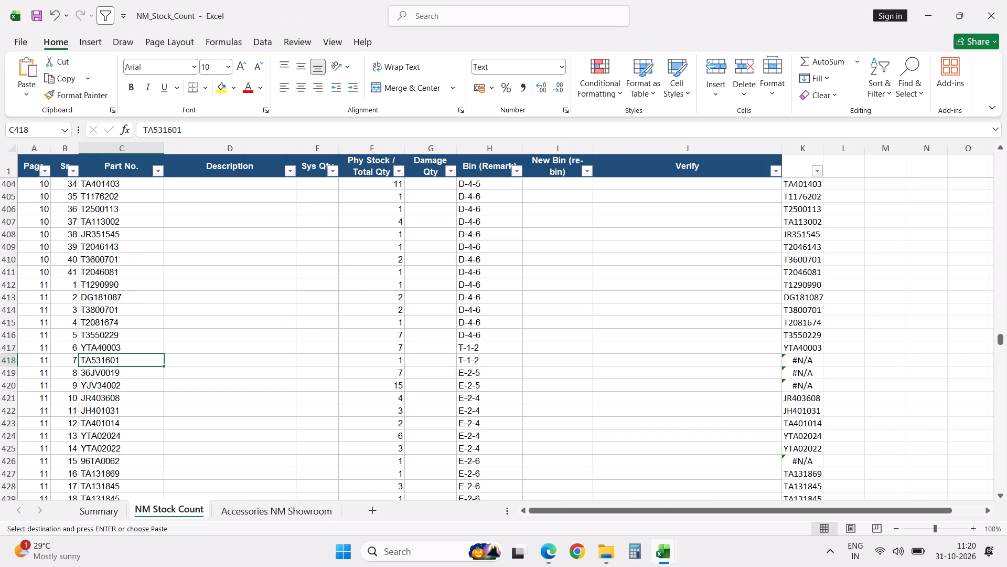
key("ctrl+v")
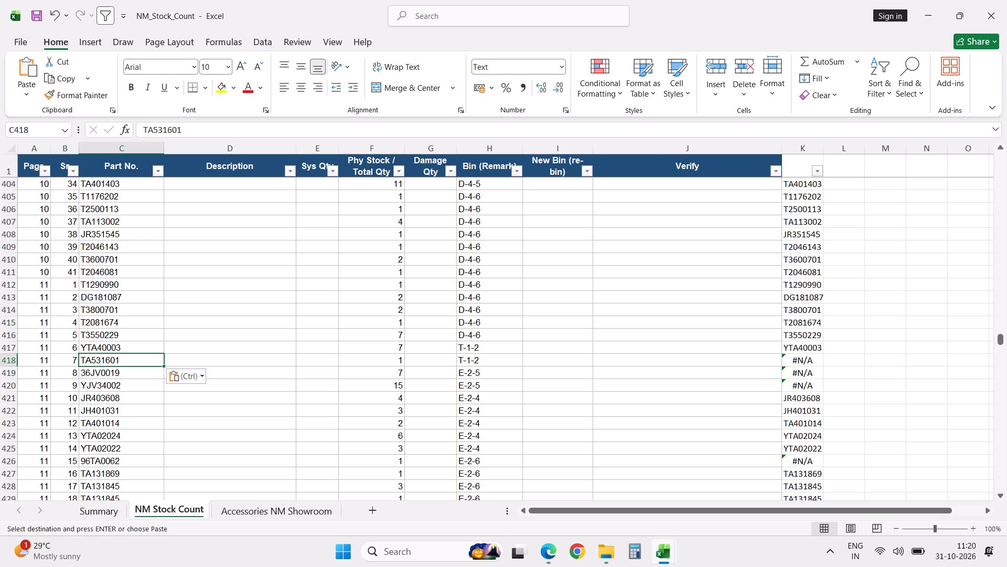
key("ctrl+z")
Compare row 418 with its entry in the wrong part numbers list and inspect the row's lookup formula in column K.
key("alt+Tab")
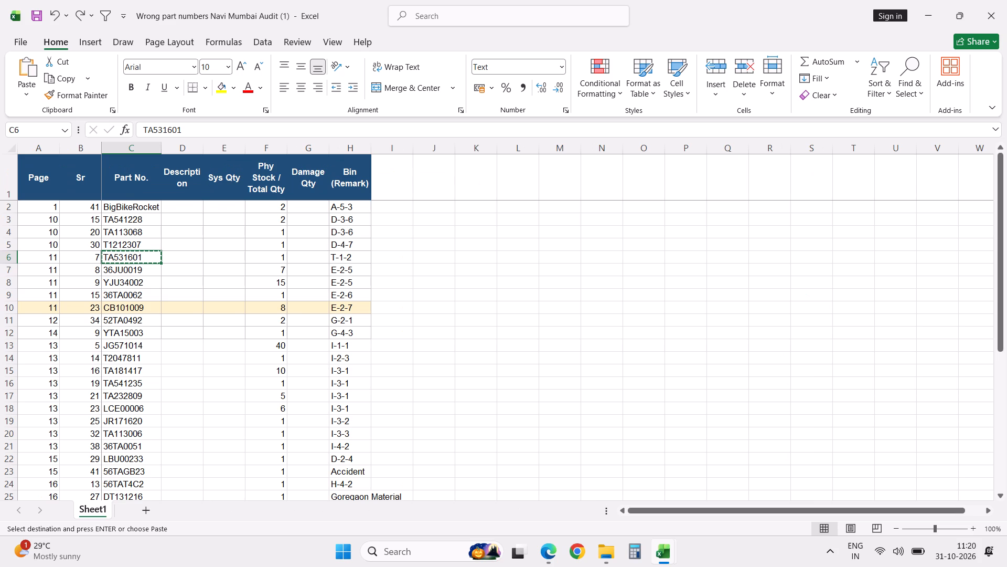
key("alt+Tab")
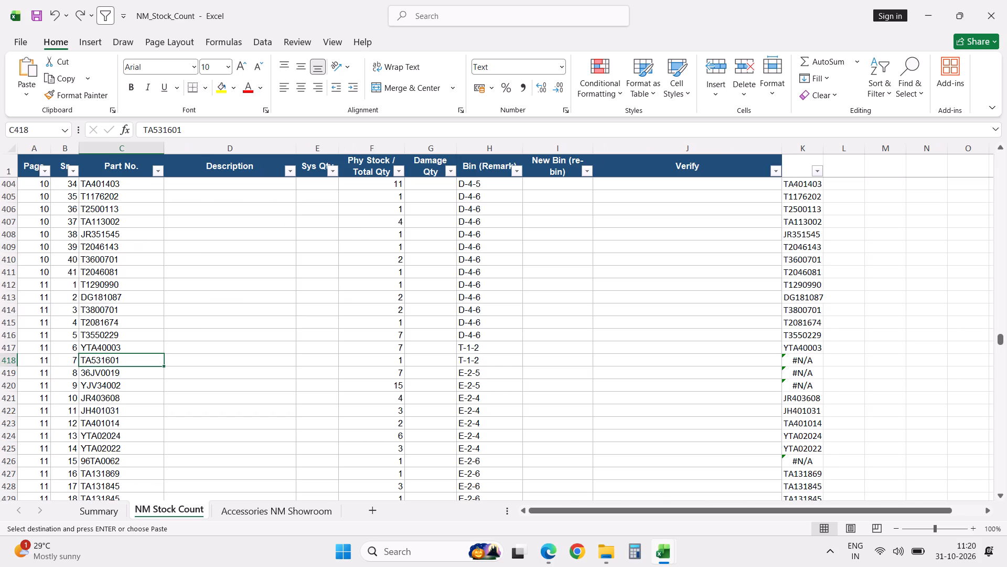
key("Tab")
key("Tab")
key("Tab")
key("Tab")
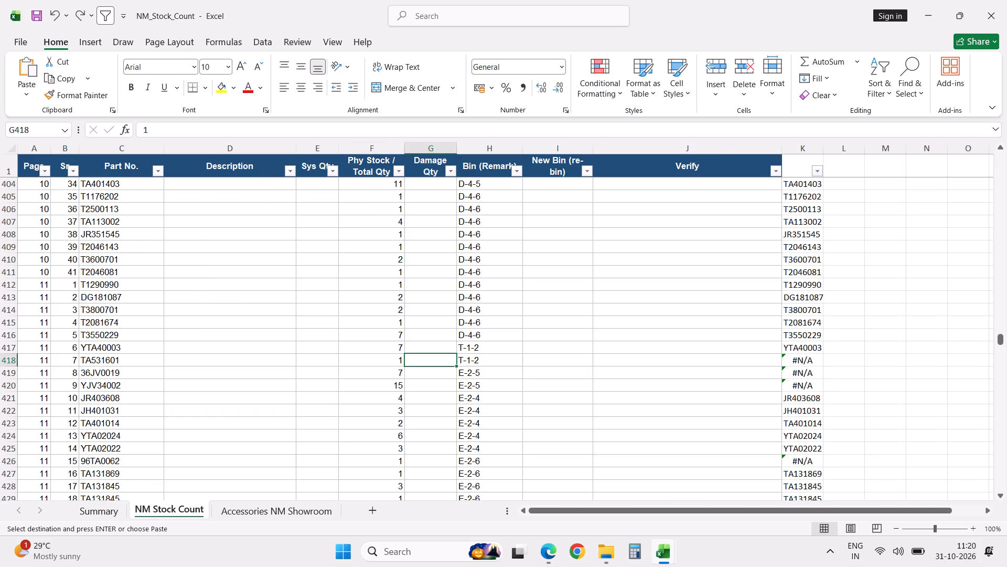
key("Tab")
key("Tab")
key("Tab")
key("Tab")
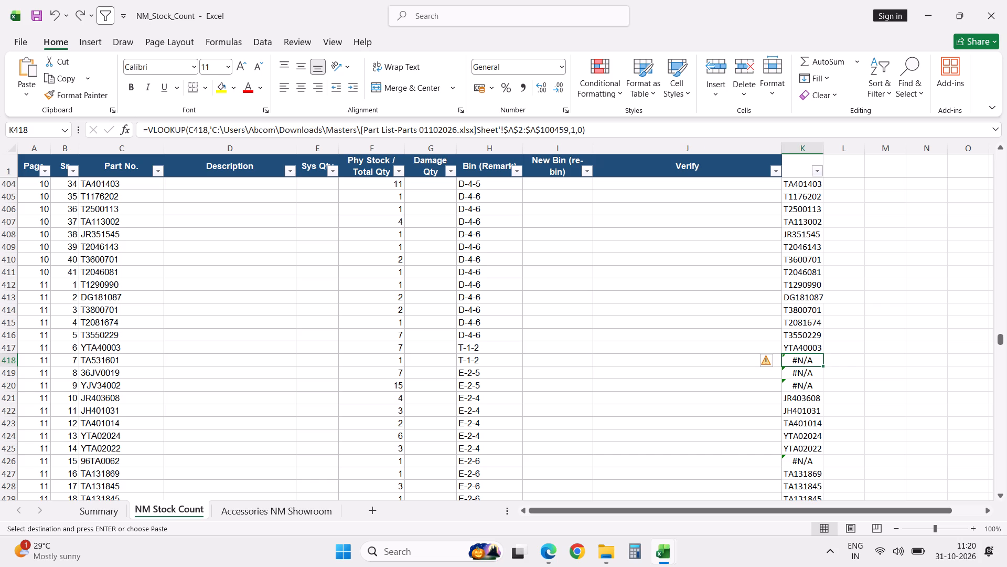
key("shift+Tab")
key("shift+Tab")
key("shift+Tab")
key("shift+Tab")
key("shift+Tab")
key("shift+Tab")
key("shift+Tab")
key("shift+Tab")
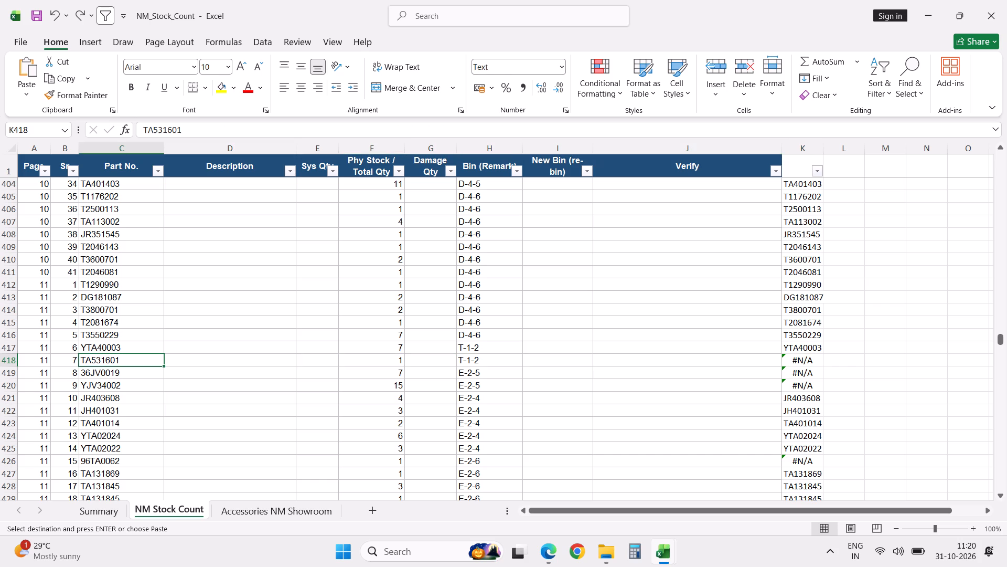
Paste the copied part number TA531601 into the Part No. cell of row 418 on the NM Stock Count sheet.
key("ctrl+v")
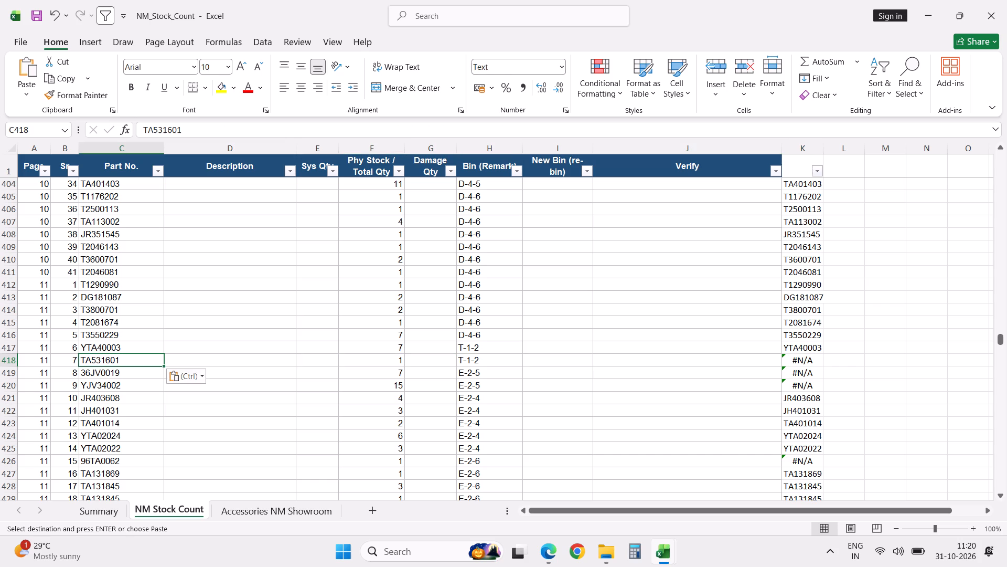
key("F2")
key("Escape")
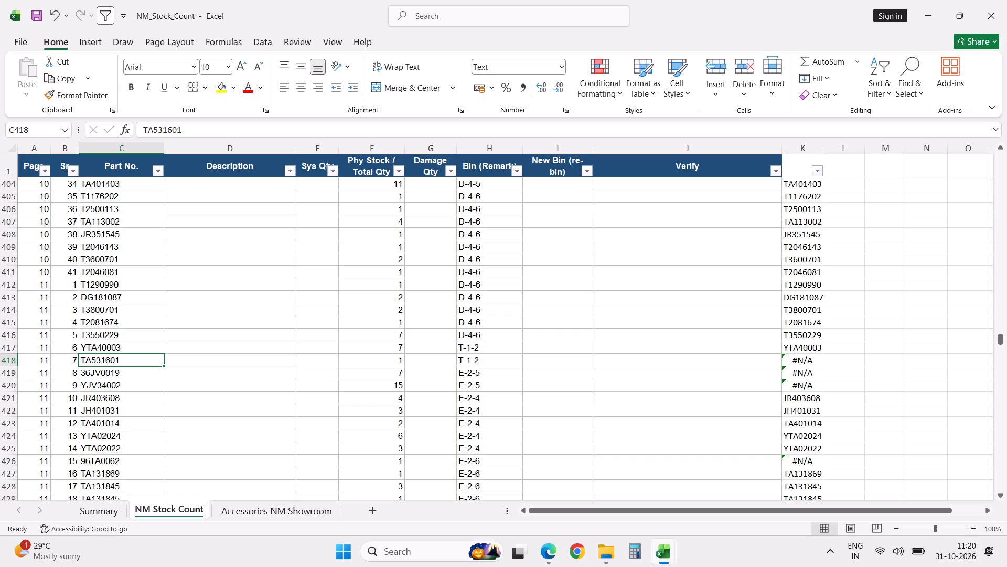
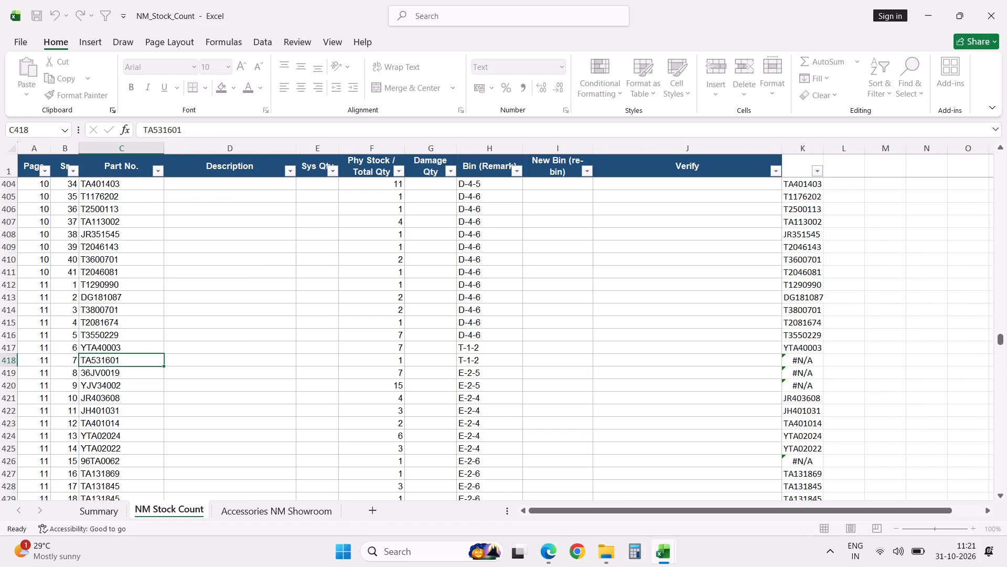
Switch to WhatsApp in Edge and look through the open chat for messages and files about the wrong Navi Mumbai part numbers.
key("alt+Tab")
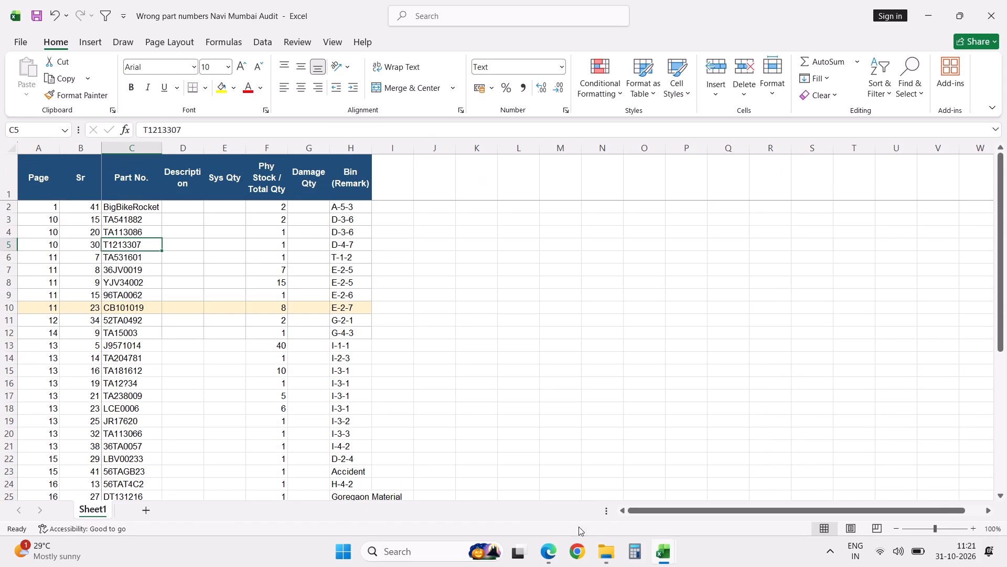
left_click(548, 551)
scroll(558, 300, "down", 6)
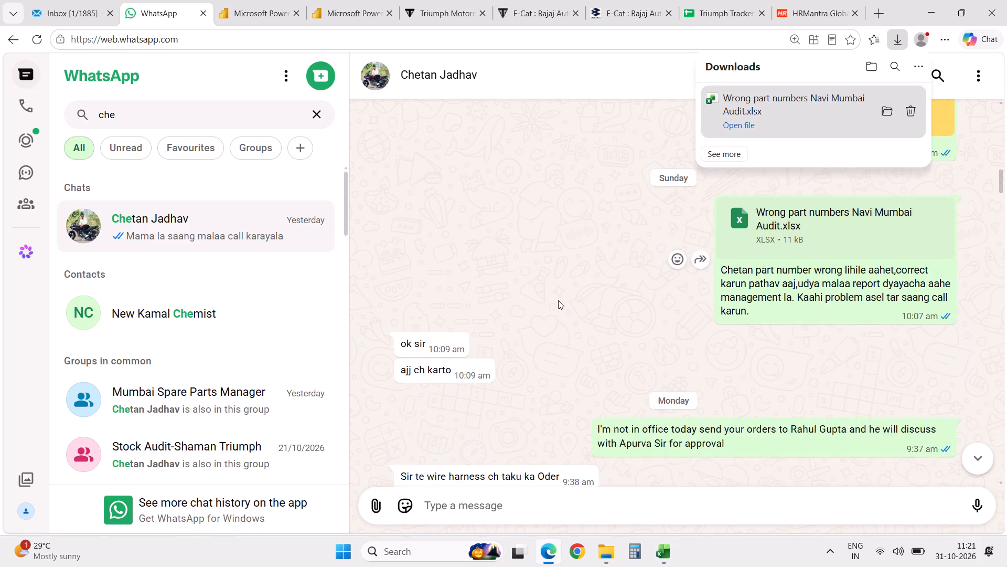
scroll(558, 300, "down", 20)
scroll(558, 300, "down", 19)
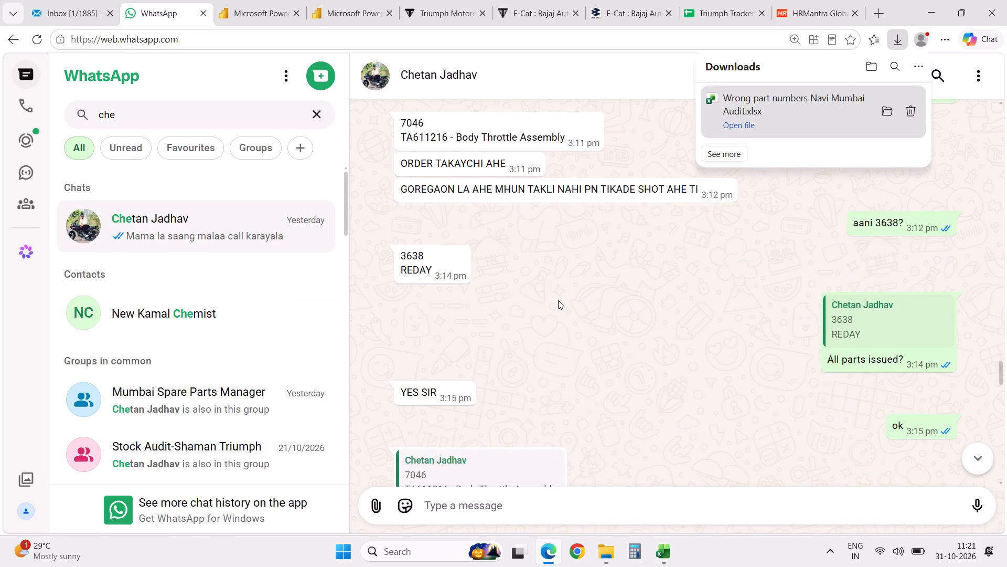
scroll(558, 300, "down", 20)
scroll(558, 300, "down", 19)
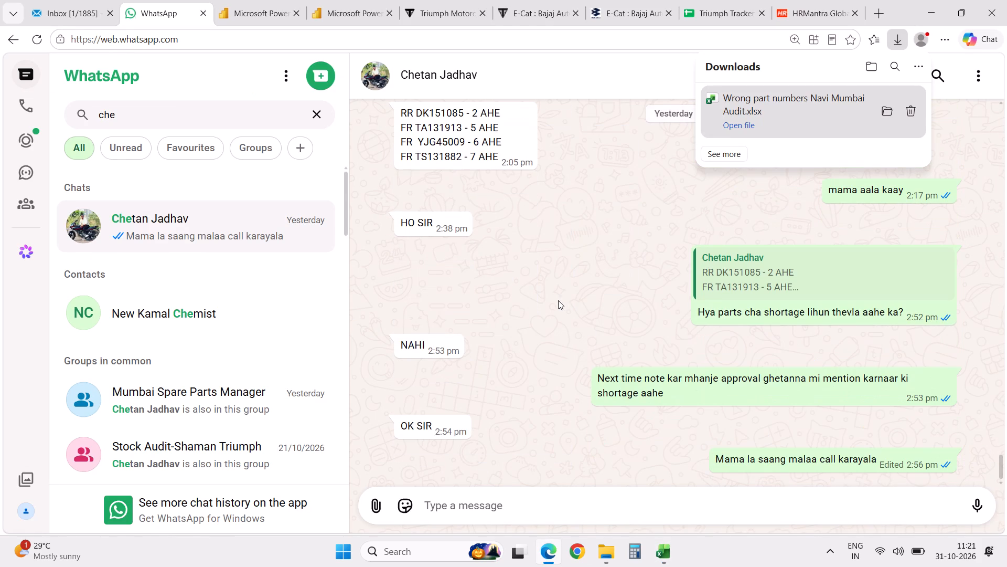
scroll(558, 300, "down", 9)
scroll(558, 300, "up", 11)
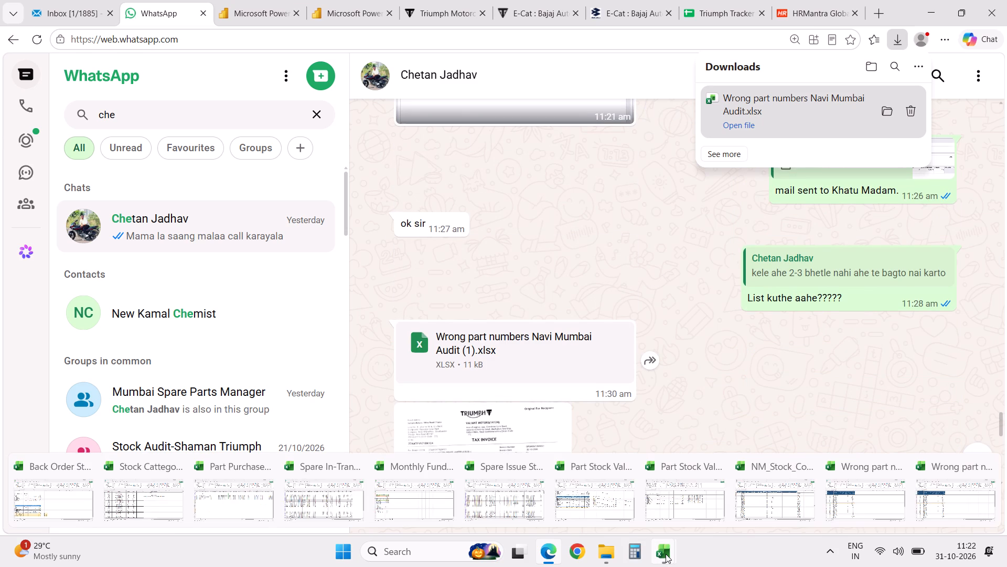
Switch to Excel and close the Back Order Statement-31102026 workbook.
left_click(76, 492)
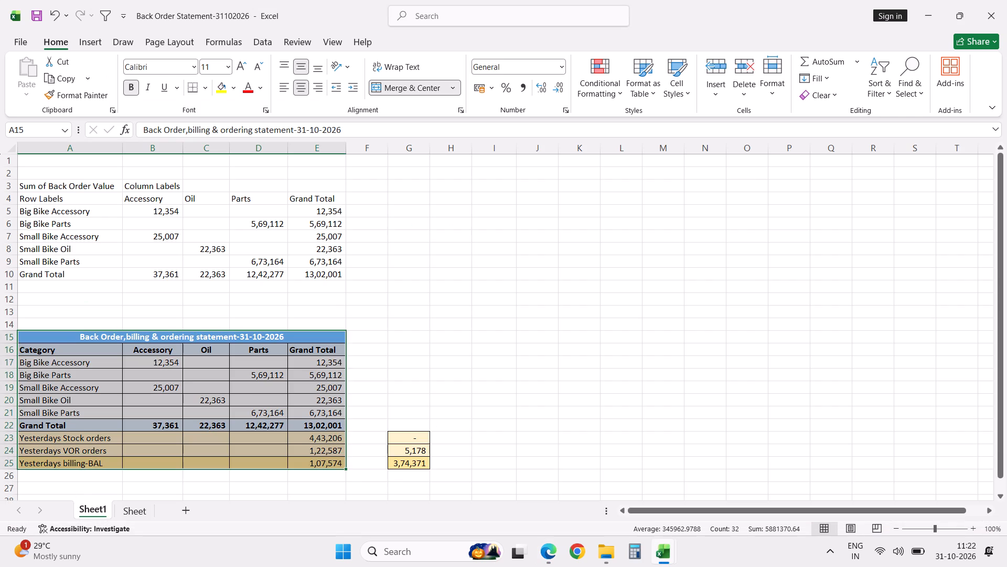
left_click(999, 7)
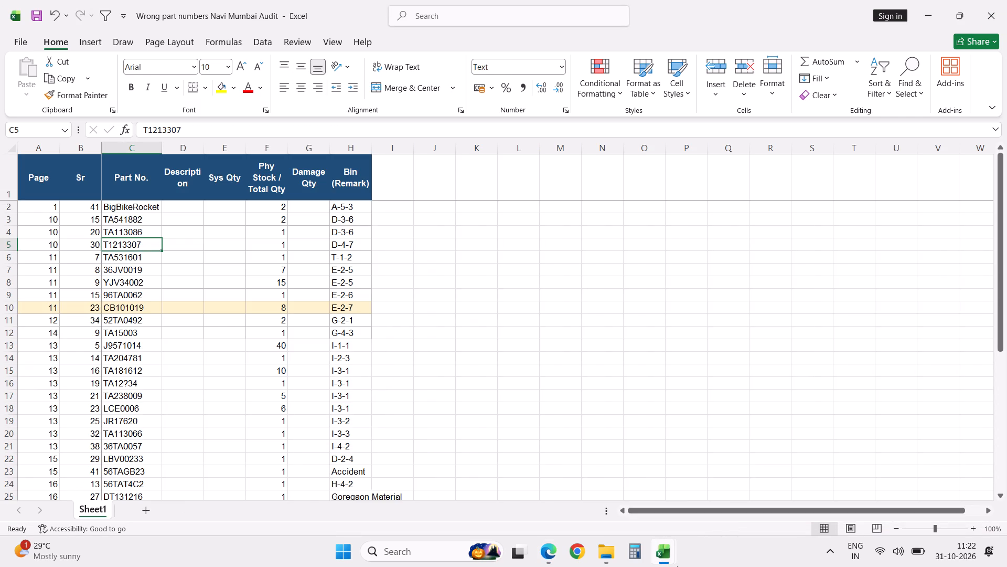
Bring the open Stock Cattegory _Sep'24 workbook to the front.
left_click(85, 488)
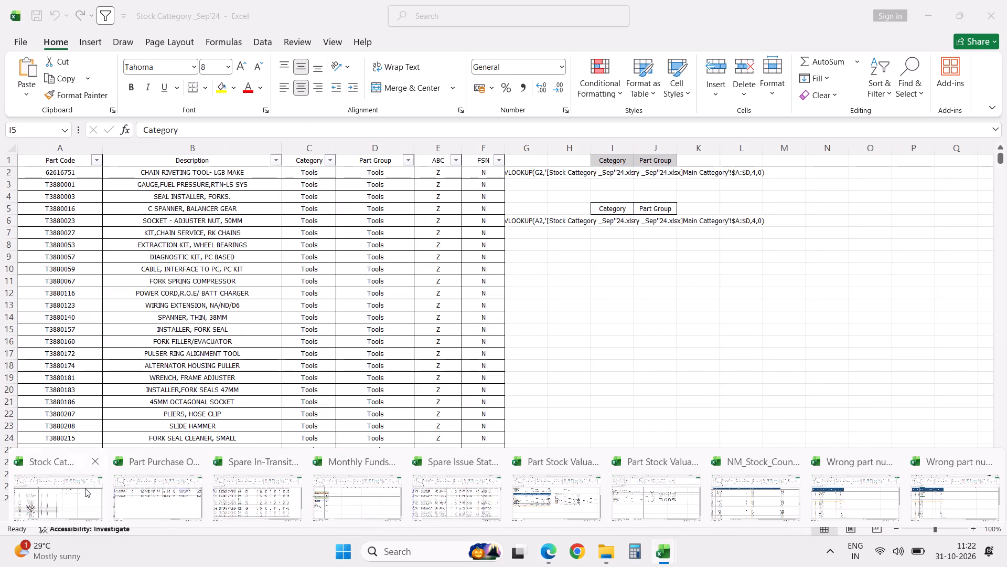
Close the Stock Category _Sep'24 and Part Purchase Order Statement-31102026 workbooks, and save and close Spare In-Transit Statement-31102026.
left_click(992, 12)
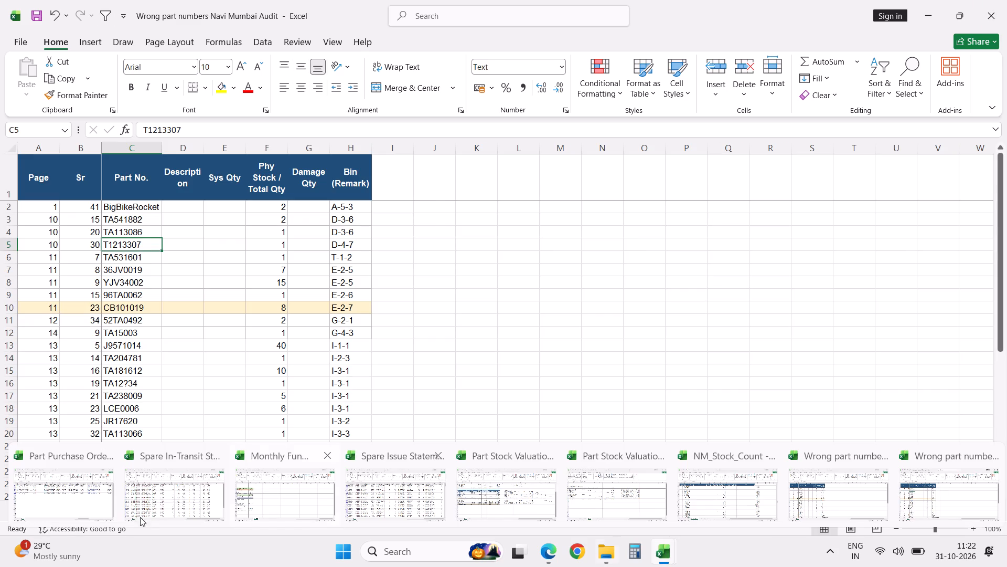
left_click(88, 493)
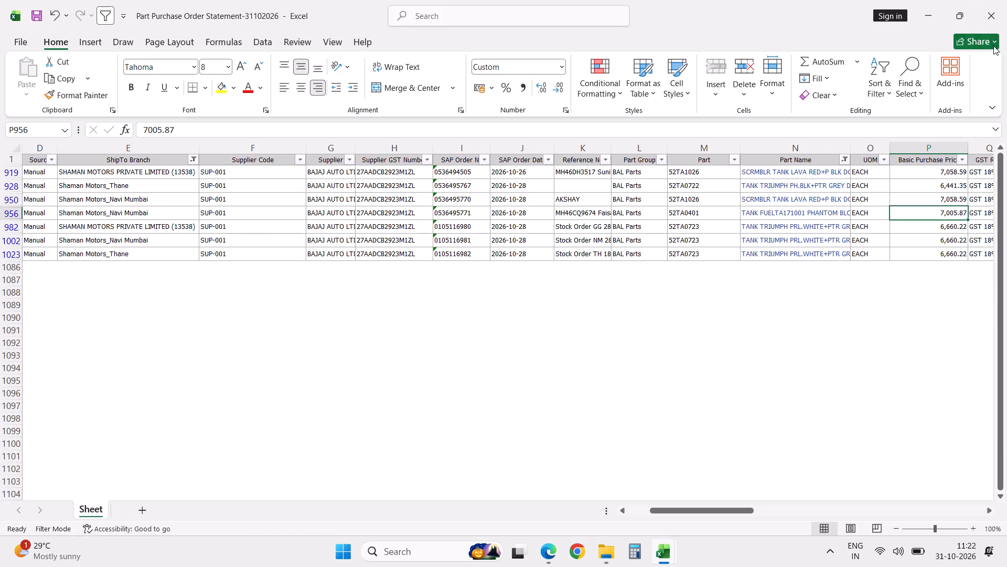
left_click(991, 19)
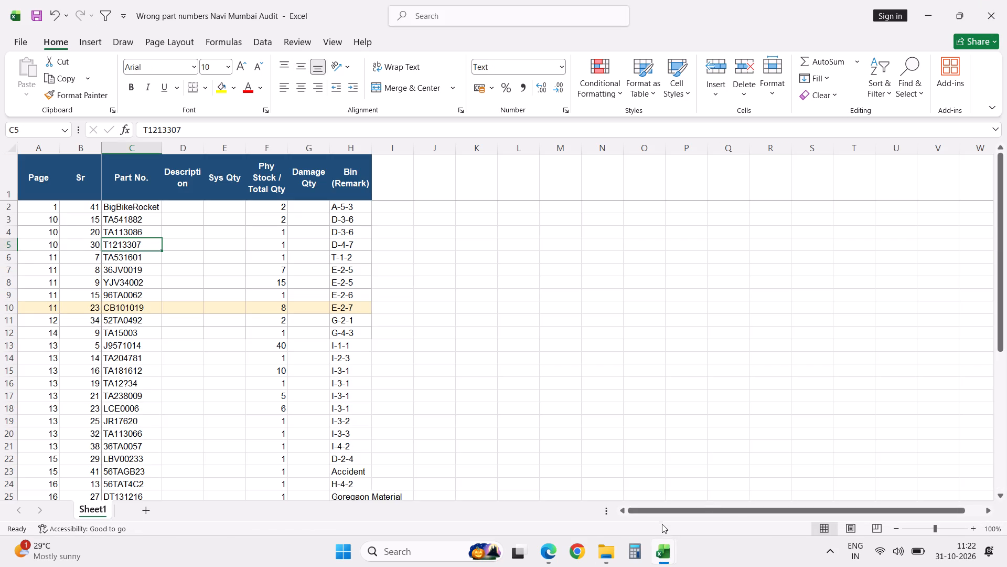
left_click(73, 488)
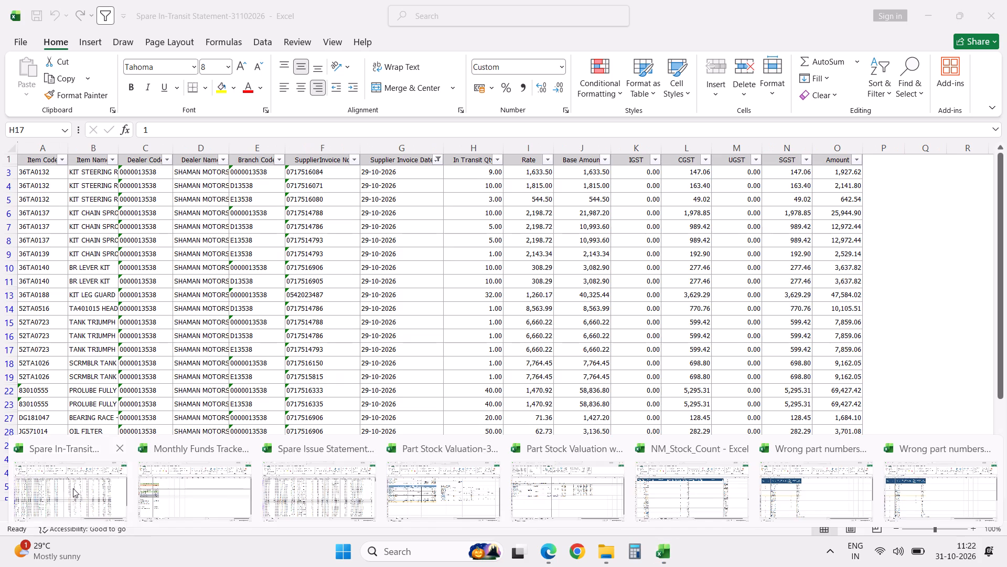
left_click(995, 23)
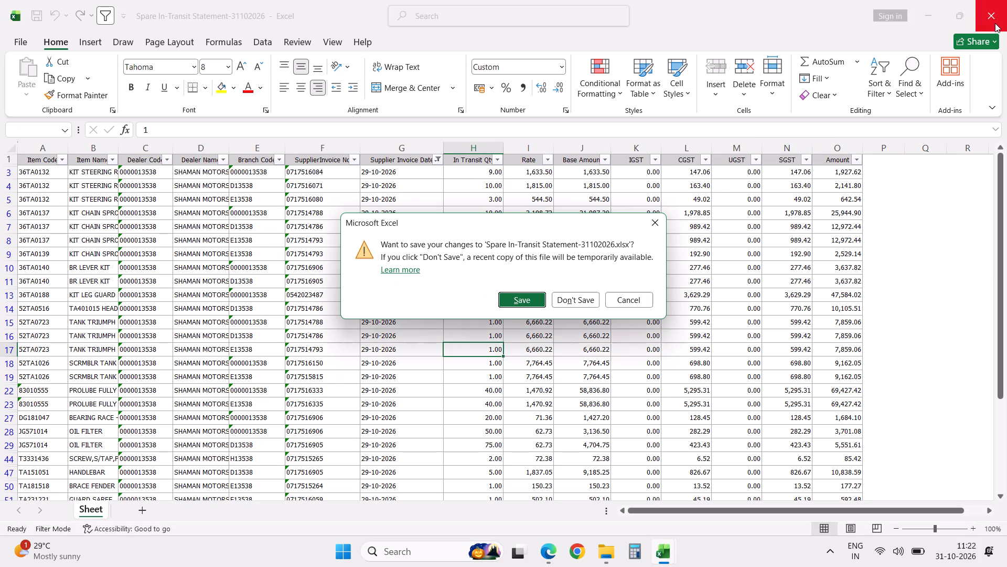
left_click(529, 299)
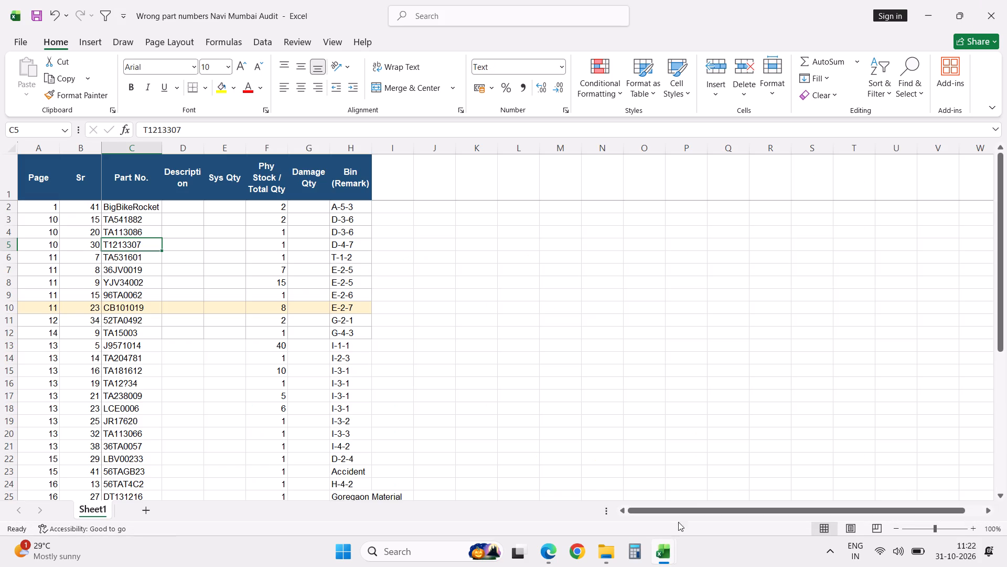
Close the Monthly Funds Tracker-Sep-2026 workbook, and save and close Spare Issue Statement-31102026.
left_click(119, 482)
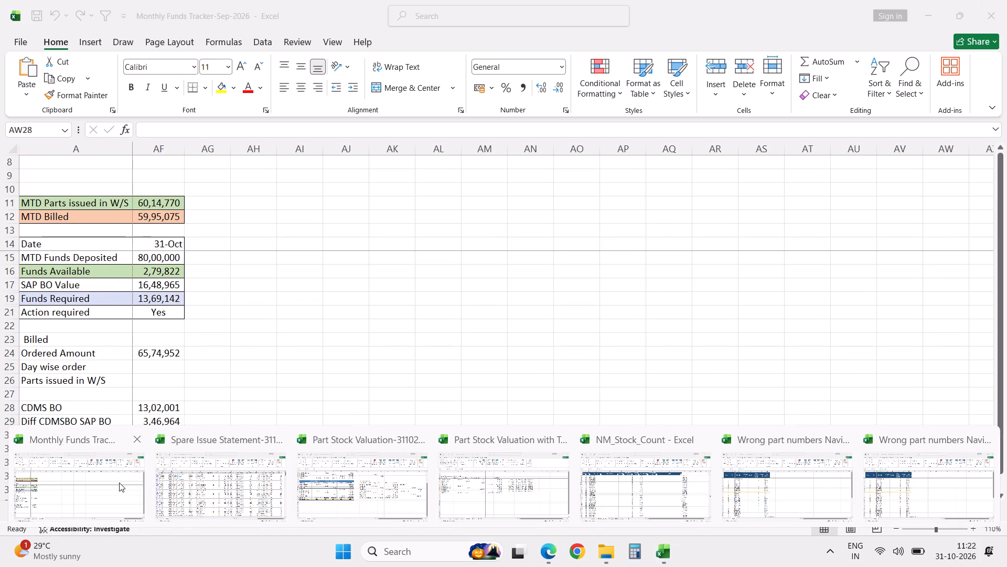
left_click(993, 19)
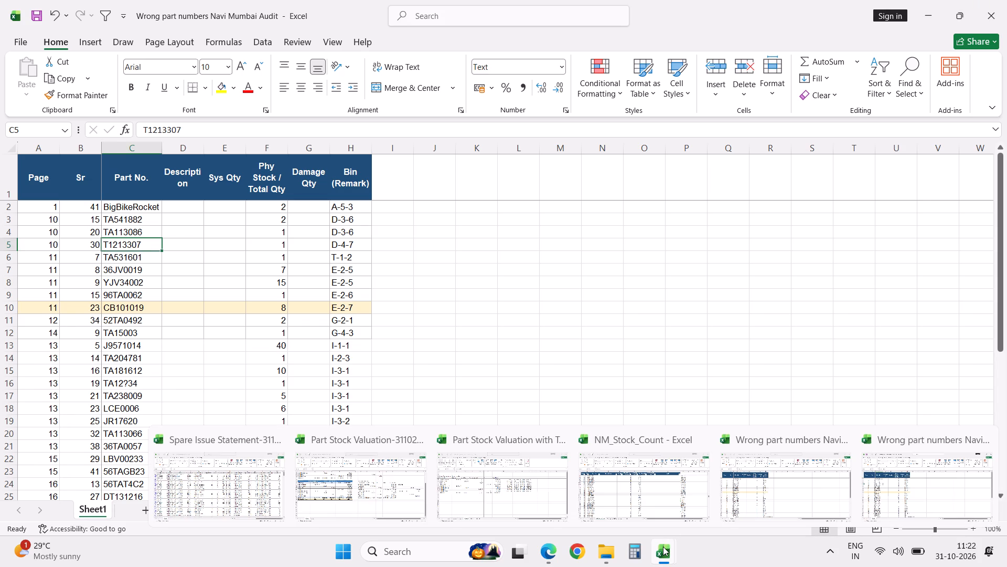
left_click(246, 502)
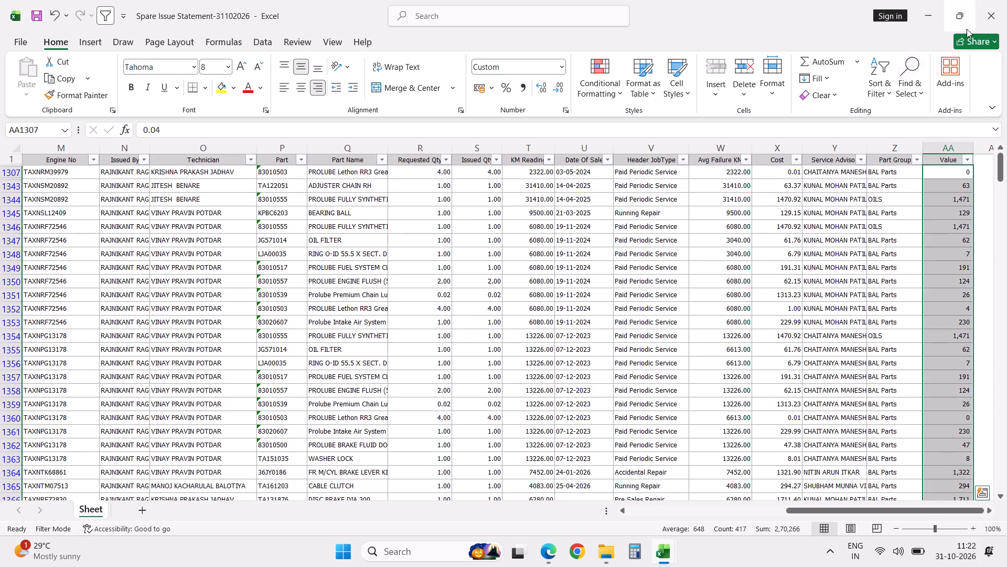
left_click(989, 23)
left_click(524, 300)
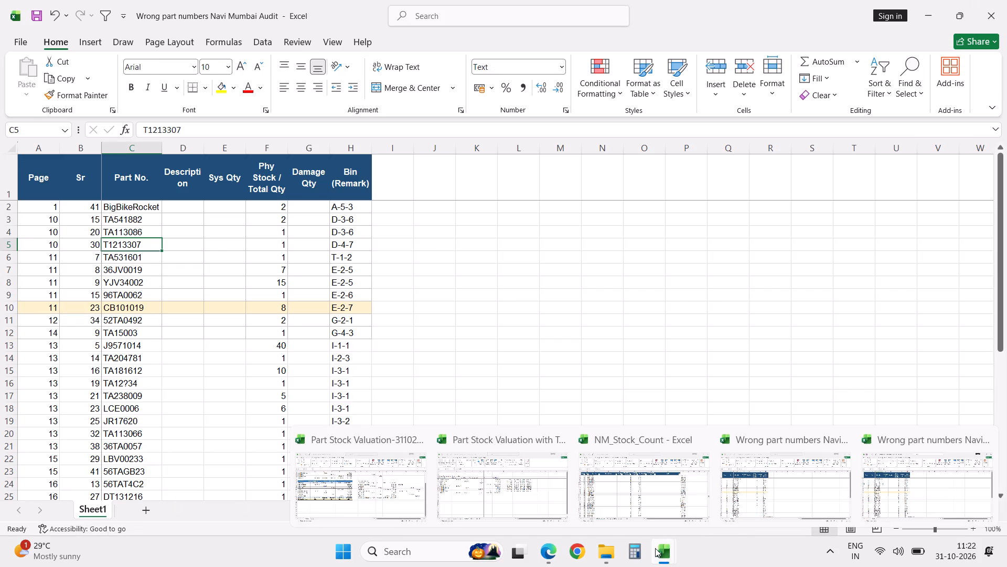
Close the Part Stock Valuation-31102026 workbook, and save and close Part Stock Valuation with Tax-02092026.
left_click(352, 505)
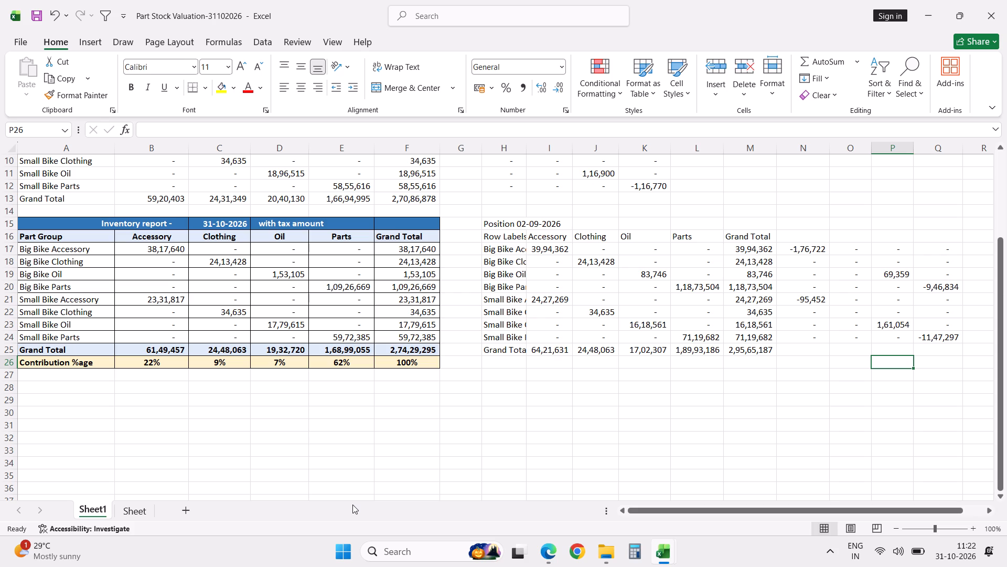
left_click(998, 20)
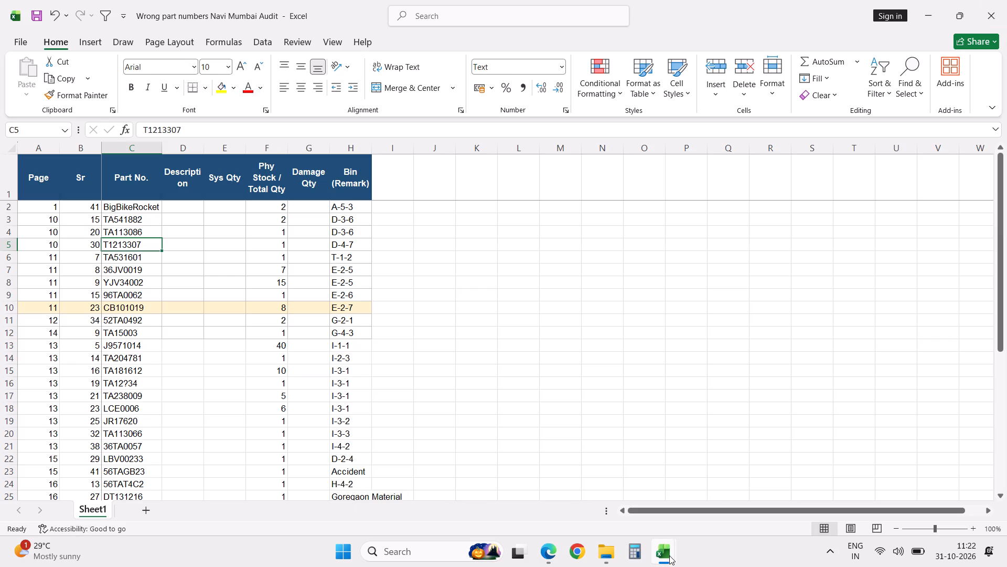
left_click(446, 490)
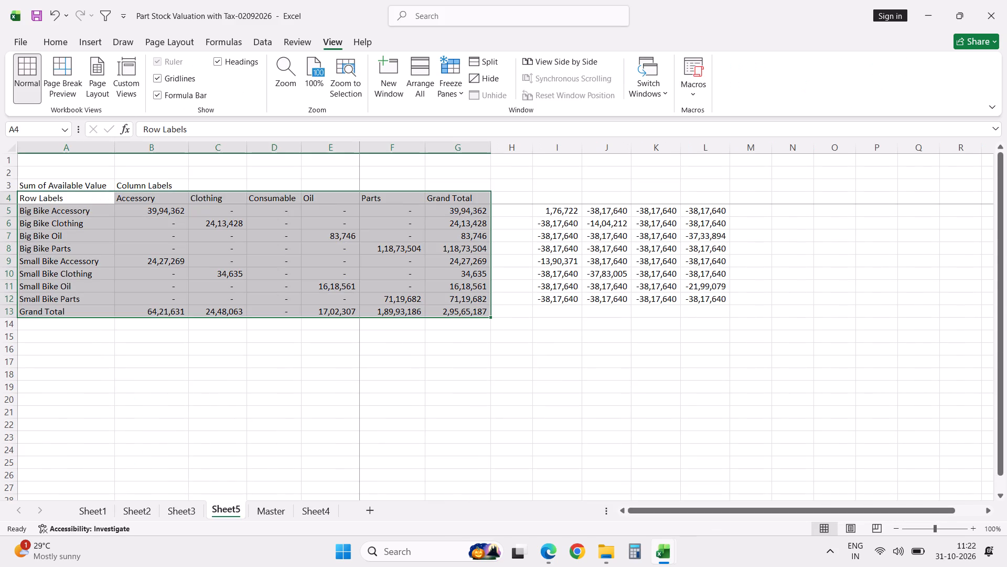
left_click(991, 19)
left_click(536, 300)
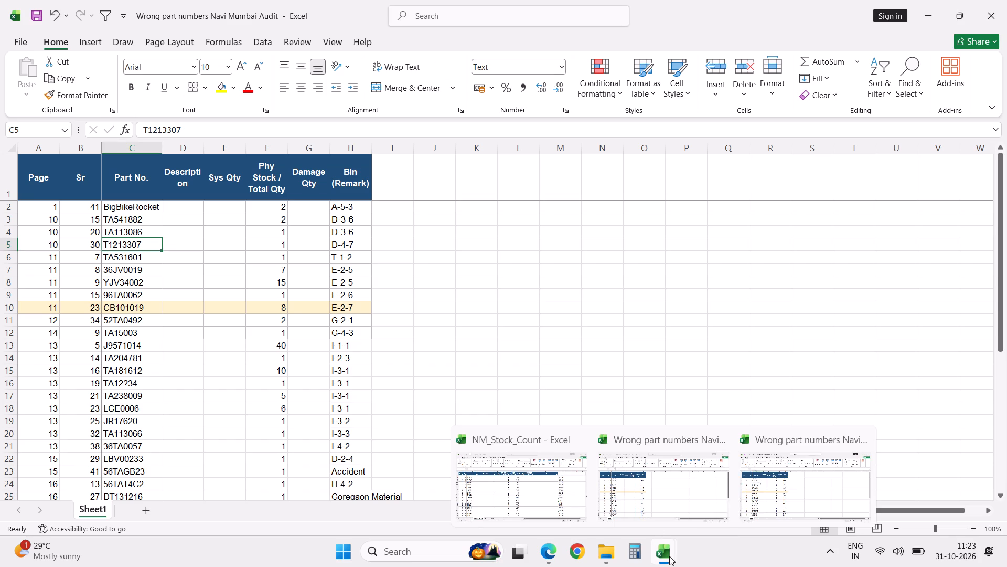
Compare row 418 of the NM Stock Count sheet with its entry in the two Wrong part numbers Navi Mumbai Audit workbooks.
left_click(662, 457)
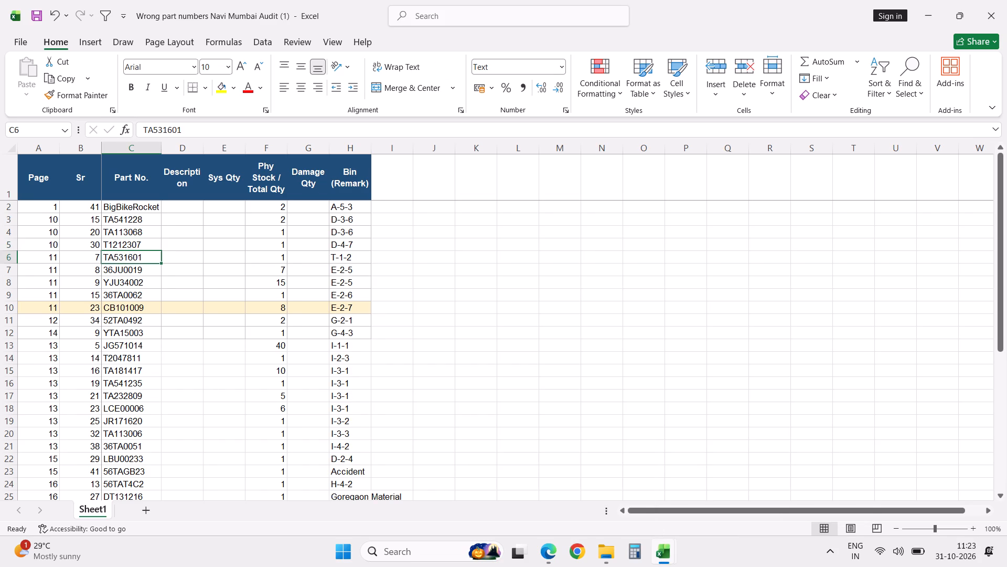
left_click(666, 545)
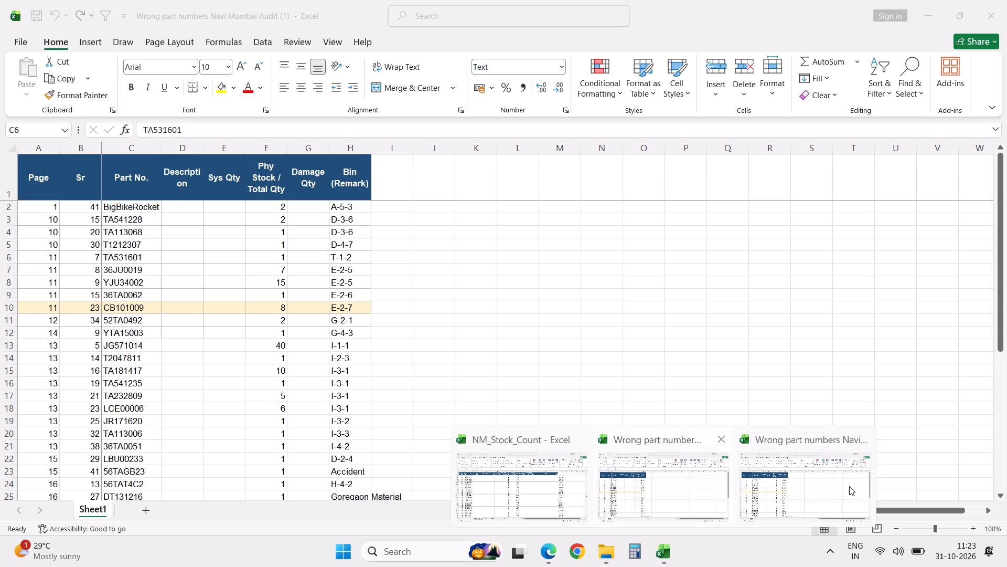
left_click(849, 486)
key("alt+Tab")
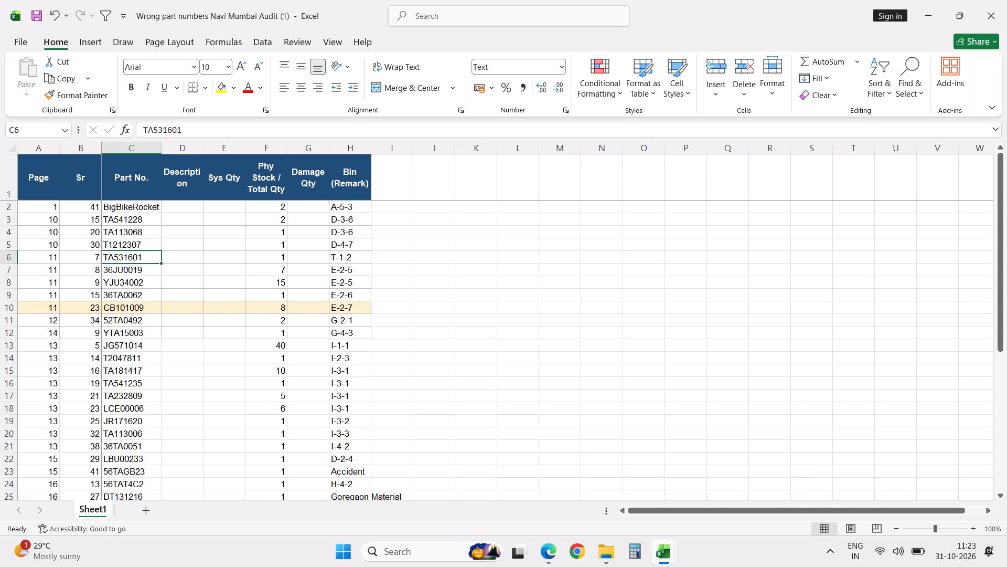
key("alt+Tab")
key("alt+Tab")
key("alt+Tab")
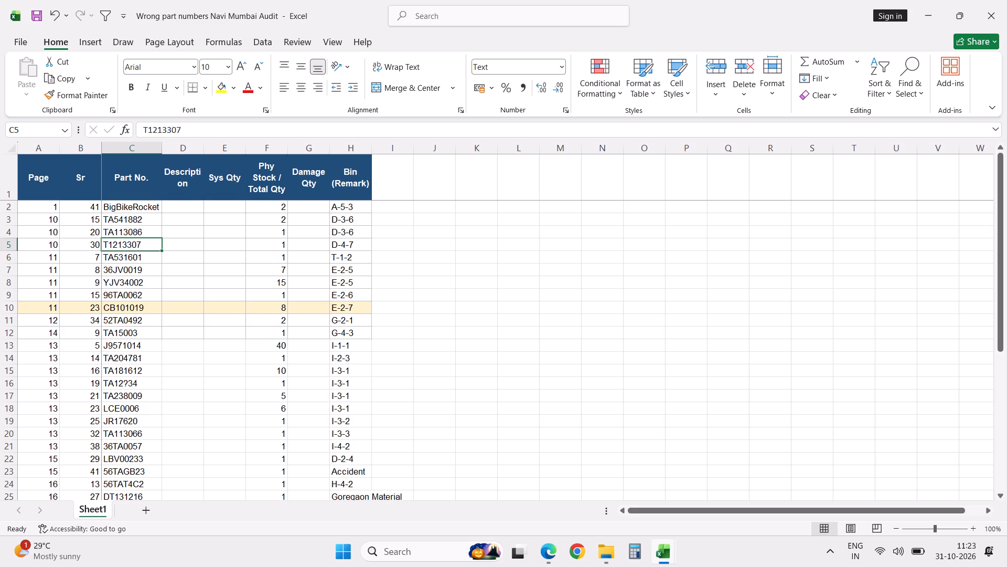
key("alt+Tab")
key("alt+Tab")
left_click(565, 497)
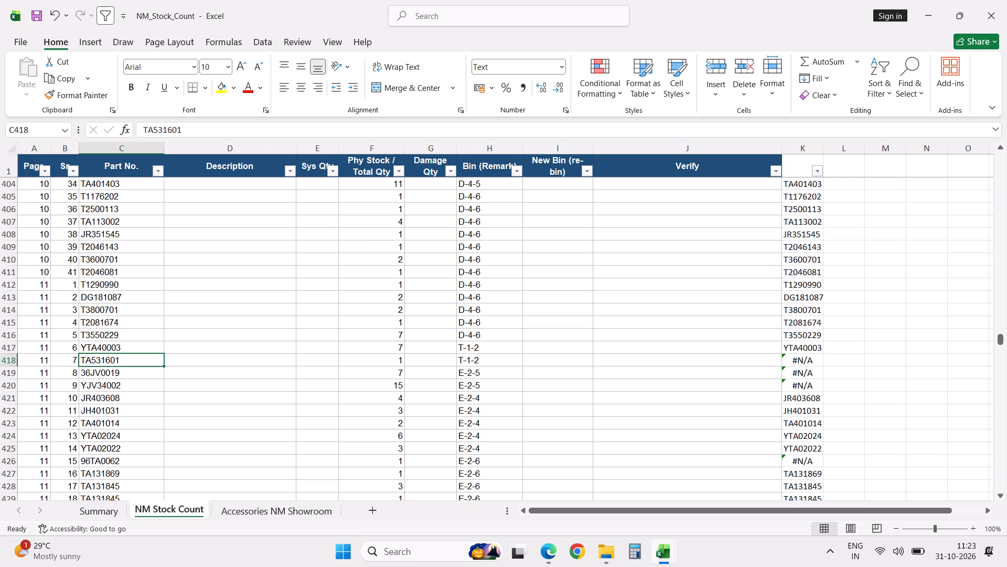
left_click(9, 360)
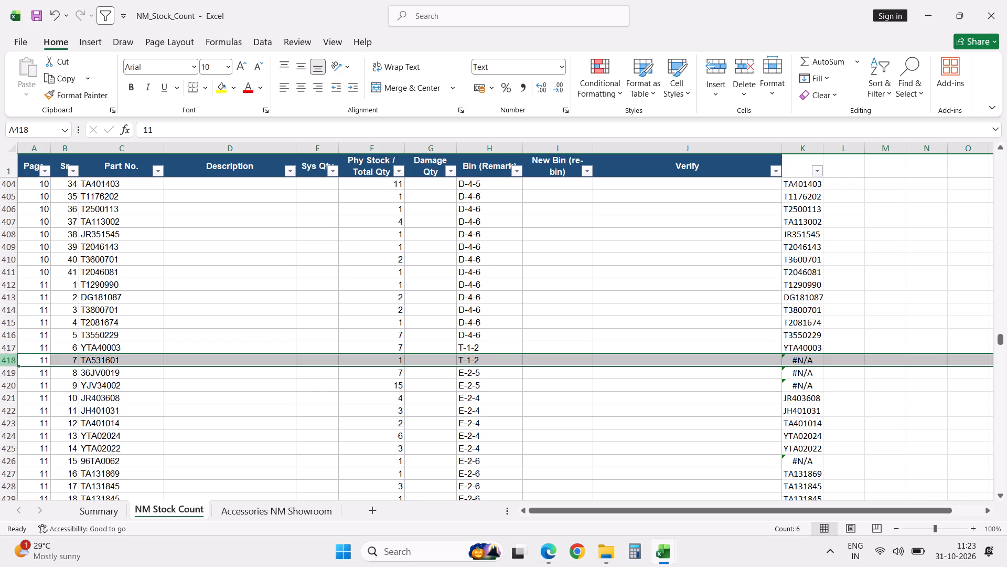
key("alt+Tab")
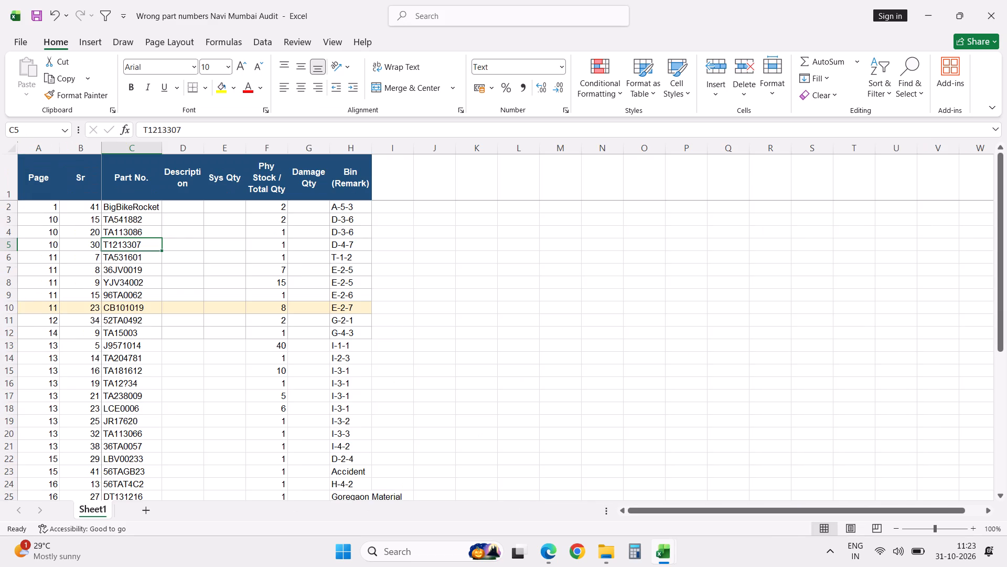
key("Down")
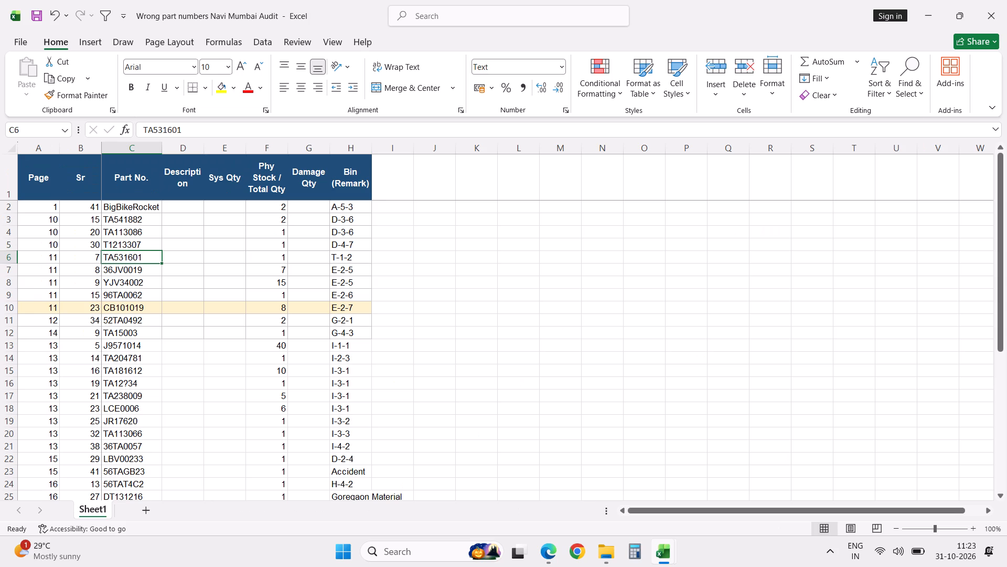
left_click(822, 479)
Replace the Part No. in row 419 of NM Stock Count with 36JU0019, copied from Wrong part numbers Navi Mumbai Audit (1).
key("alt+Tab")
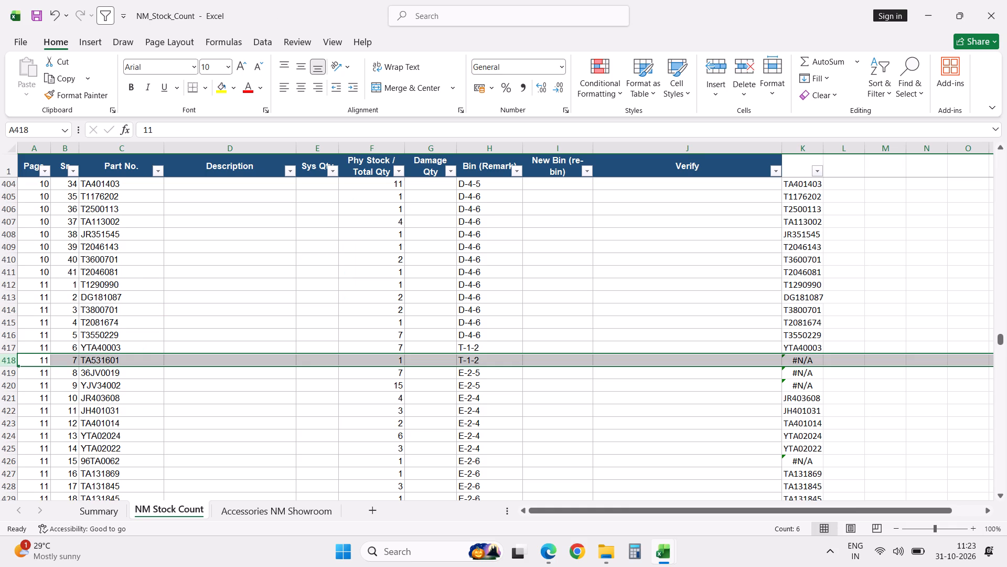
left_click(149, 373)
key("alt+Tab")
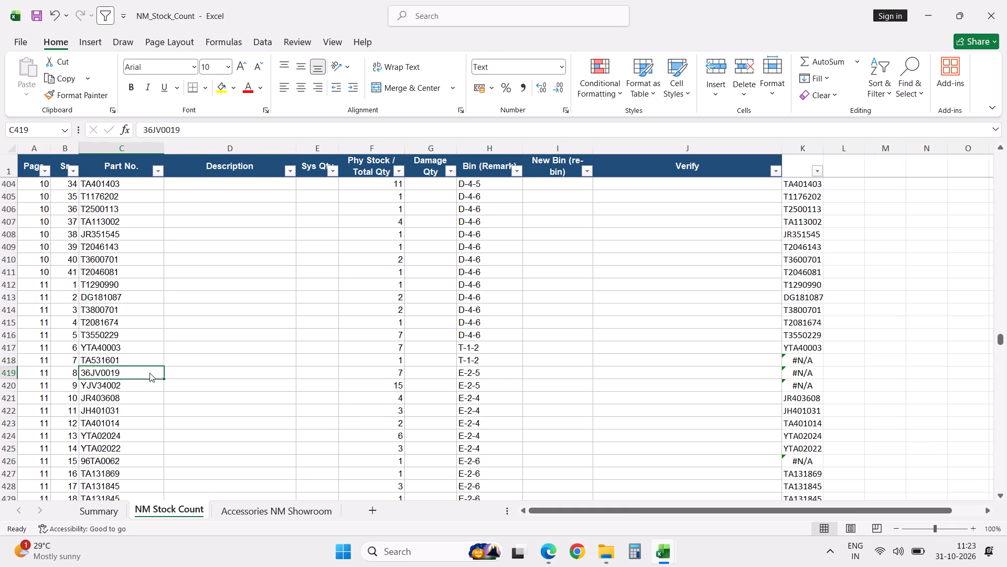
key("alt+Tab")
left_click(652, 509)
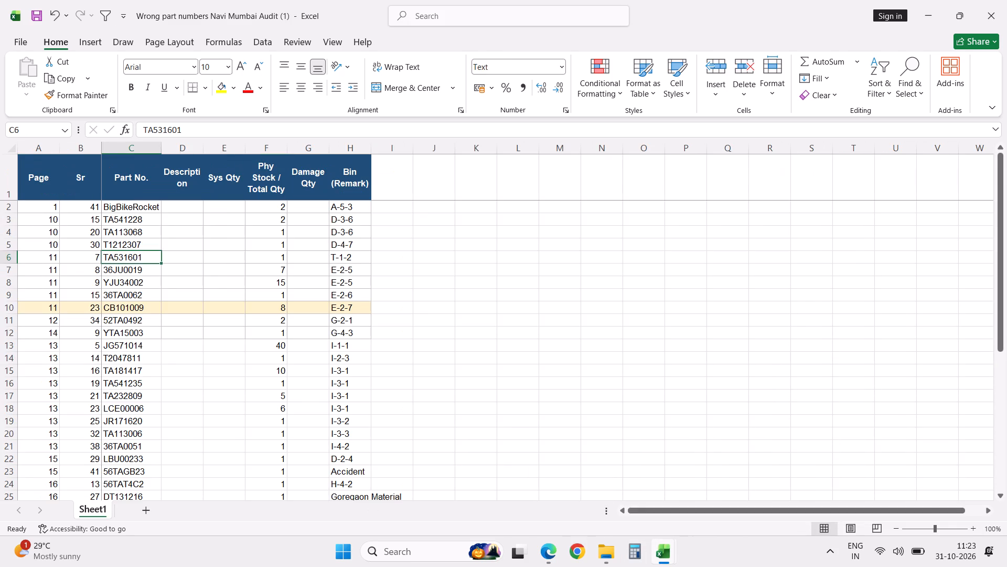
key("Down")
key("ctrl+c")
key("alt+Tab")
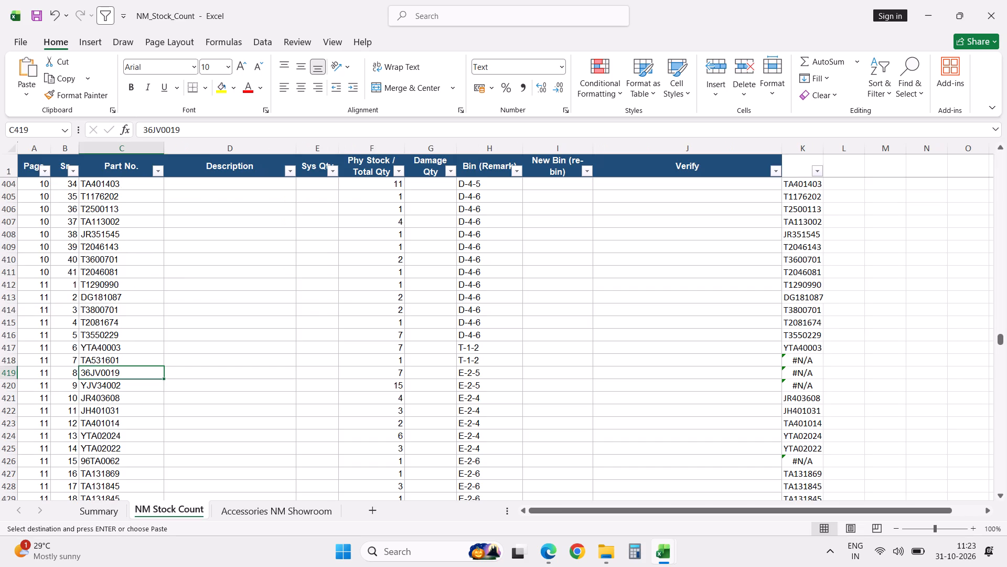
key("Return")
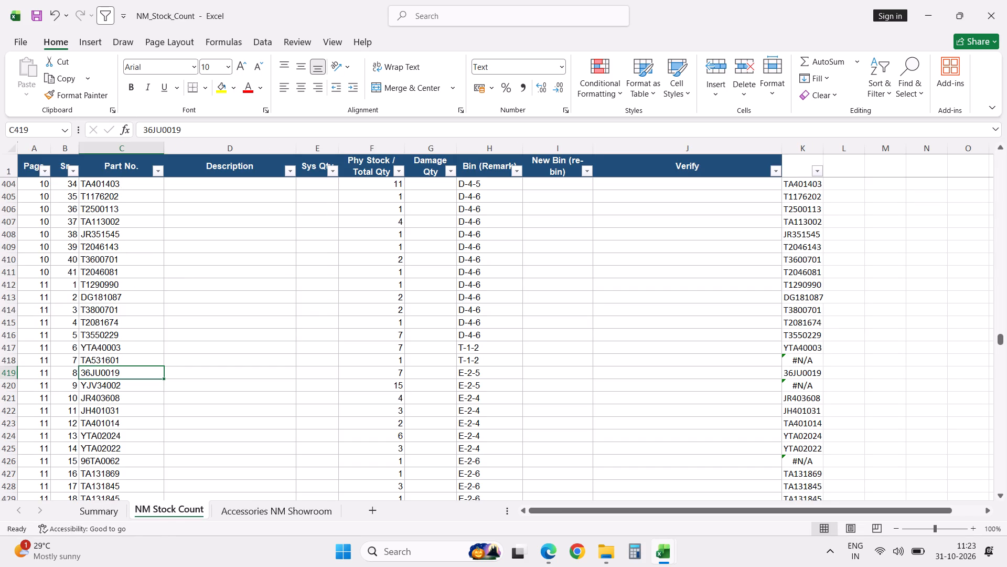
Replace the Part No. in row 420 of NM Stock Count with YJU34002, copied from Wrong part numbers Navi Mumbai Audit (1).
key("Down")
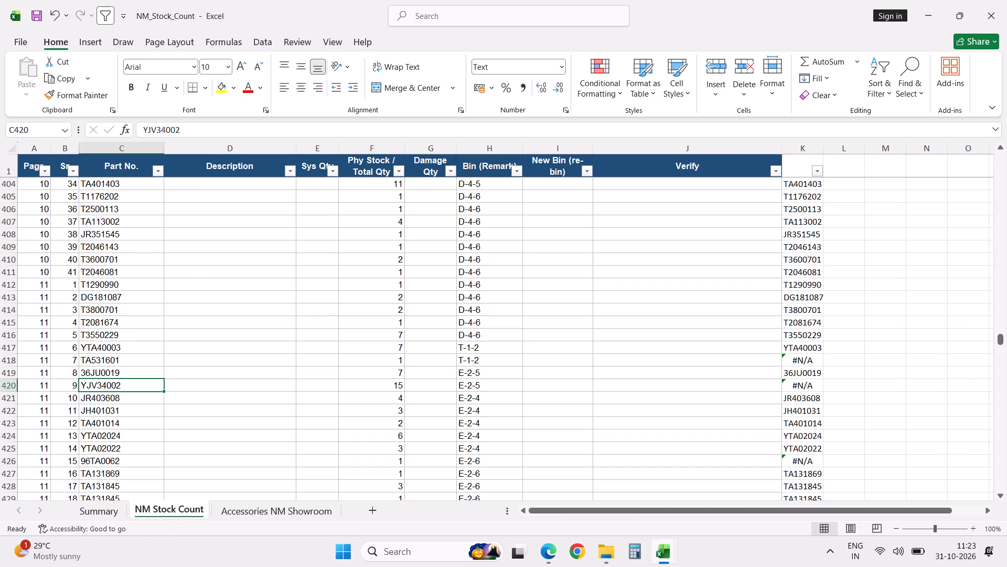
key("alt+Tab")
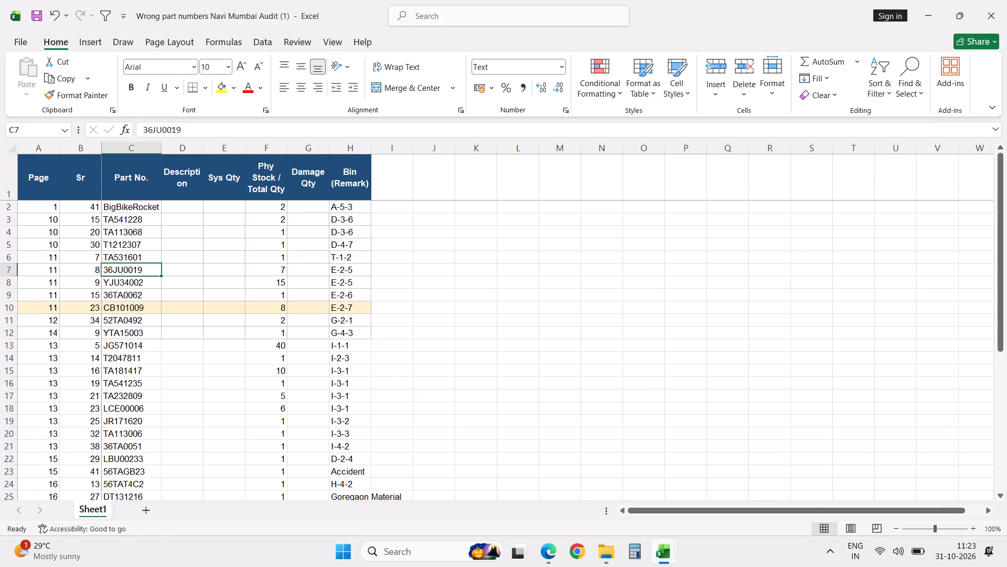
key("Down")
key("ctrl+c")
key("alt+Tab")
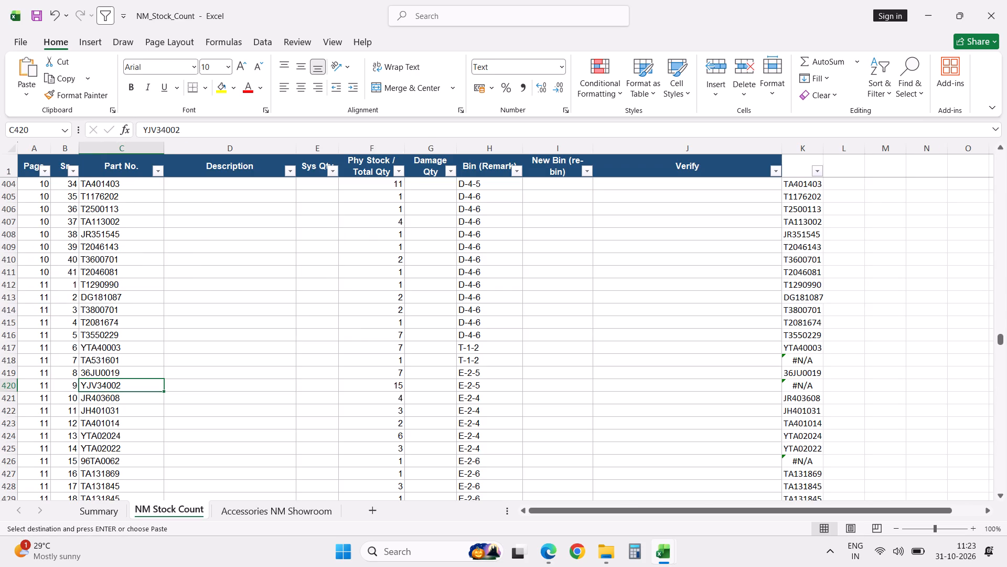
key("Return")
key("Down")
key("Down")
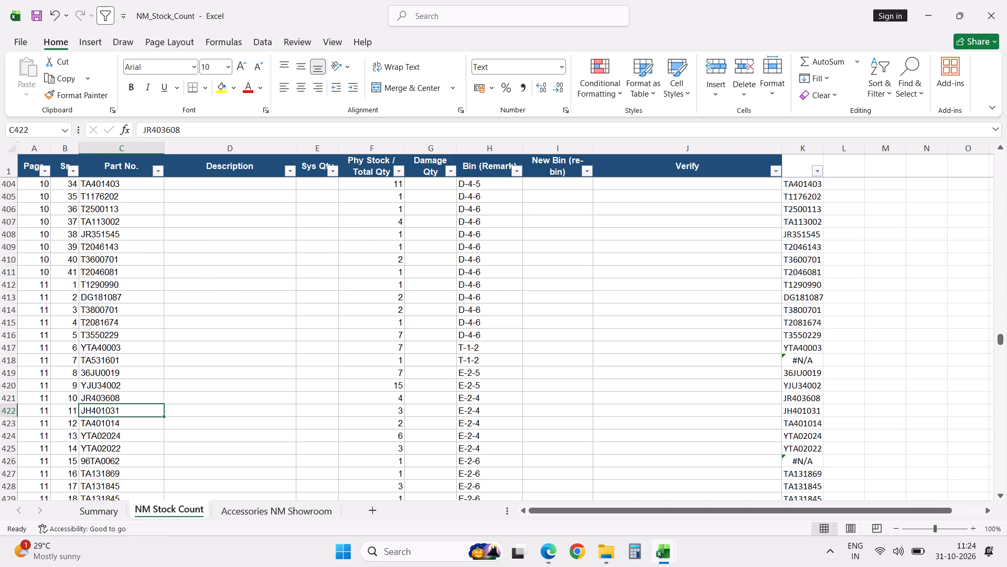
Replace the Part No. in row 426 of NM Stock Count with 36TA0062, copied from Wrong part numbers Navi Mumbai Audit (1).
key("Down")
key("Down")
key("Down")
key("Down")
key("alt+Tab")
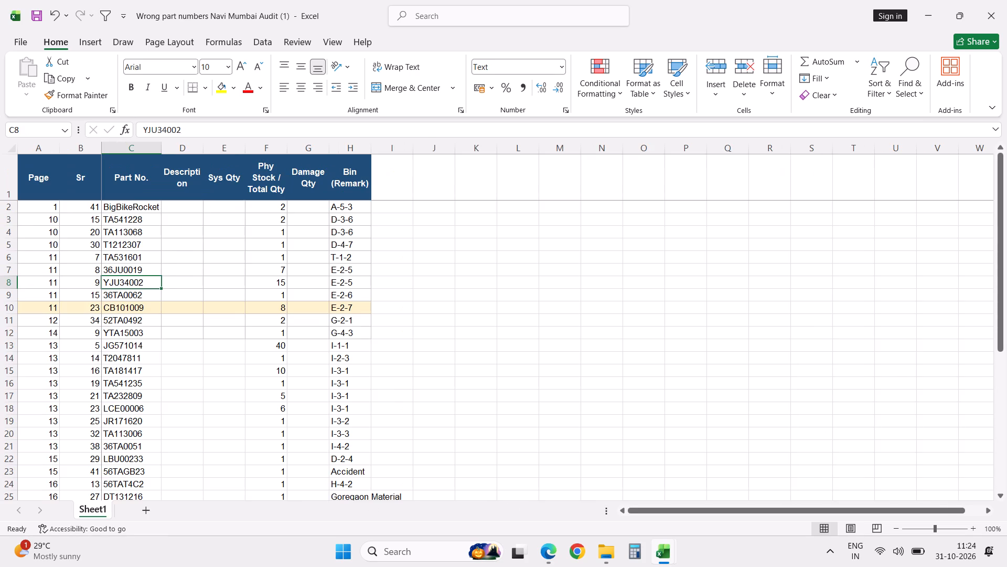
key("Down")
key("ctrl+c")
key("alt+Tab")
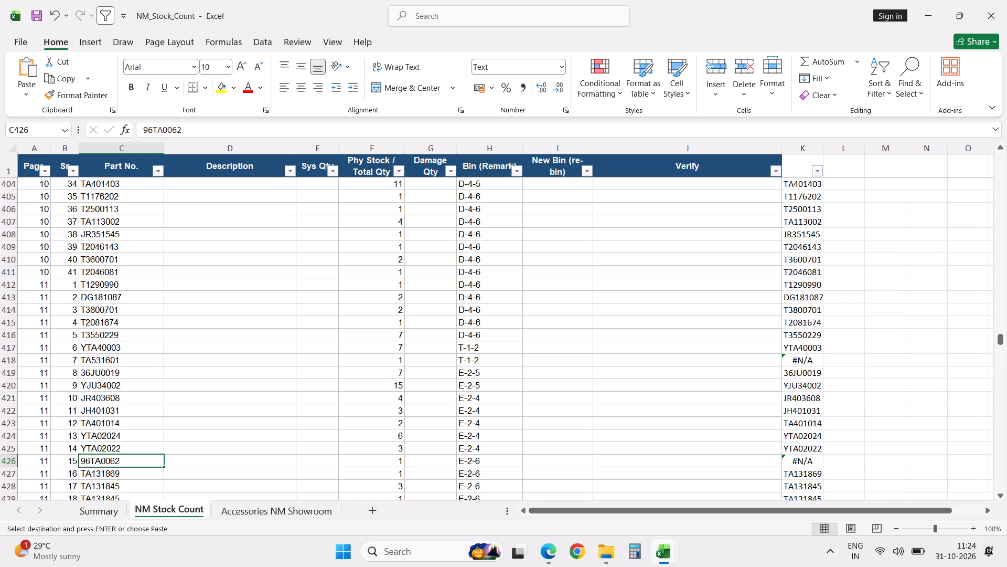
key("Return")
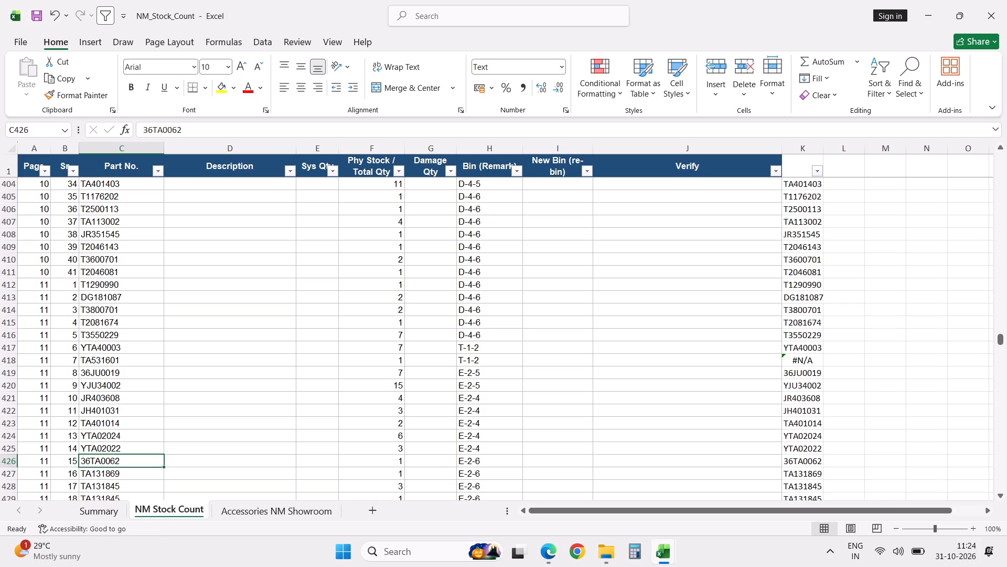
Replace the Part No. in row 434 of NM Stock Count with CB101009, copied from Wrong part numbers Navi Mumbai Audit (1).
key("Down")
key("Down")
key("Down")
key("Down")
key("Down")
key("Down")
key("Down")
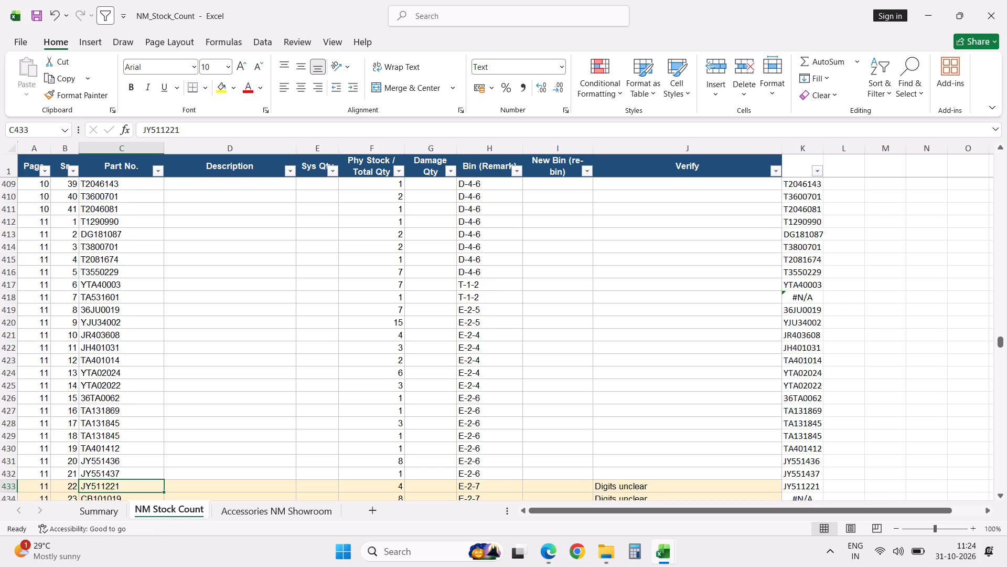
key("Down")
key("Down")
key("Down")
key("Up")
key("Up")
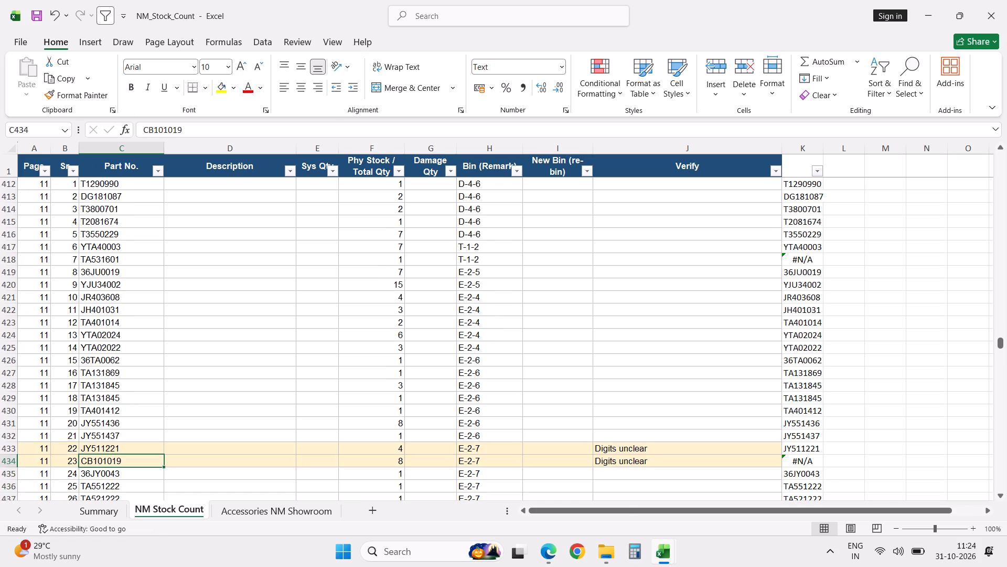
key("alt+Tab")
key("Down")
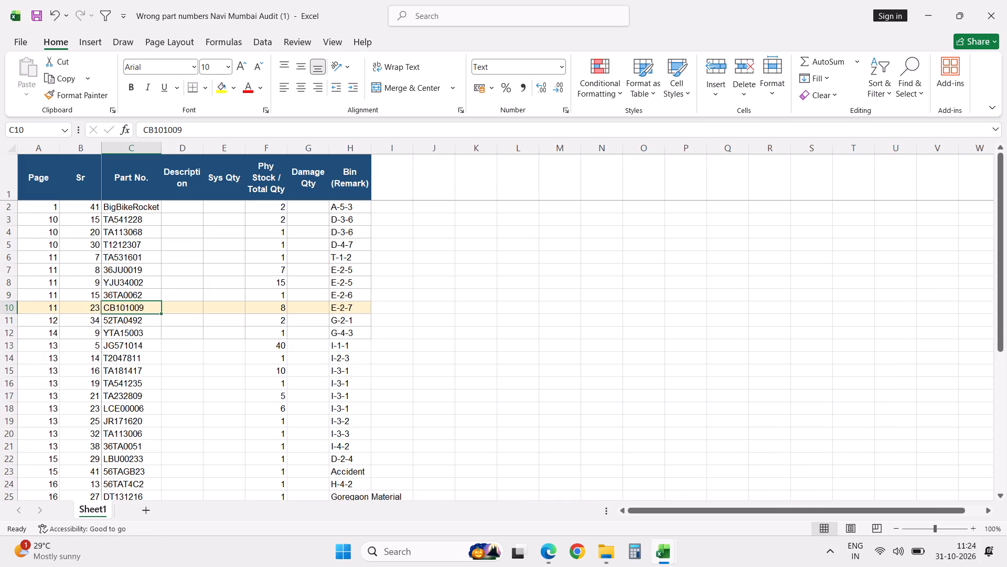
key("ctrl+c")
key("alt+Tab")
key("Return")
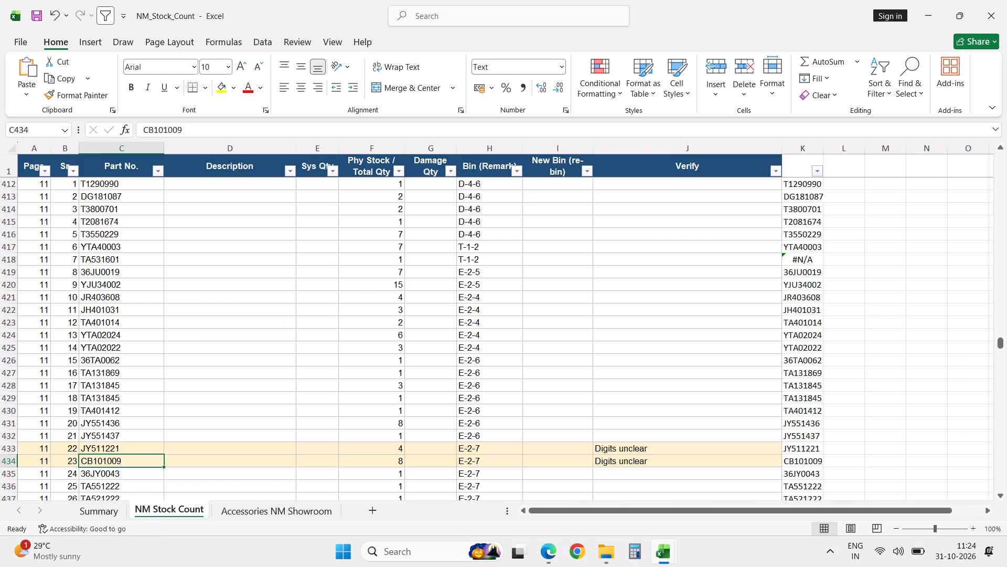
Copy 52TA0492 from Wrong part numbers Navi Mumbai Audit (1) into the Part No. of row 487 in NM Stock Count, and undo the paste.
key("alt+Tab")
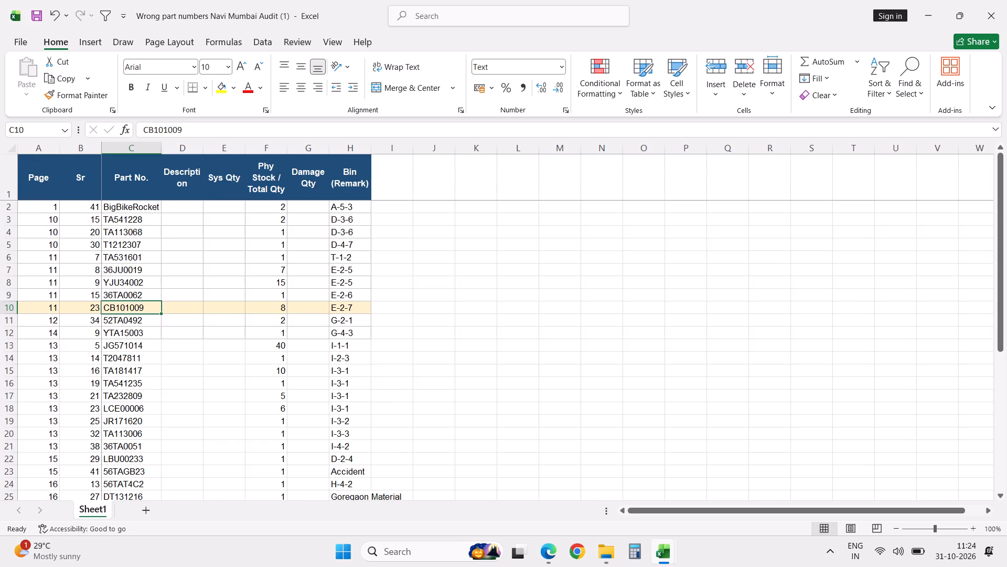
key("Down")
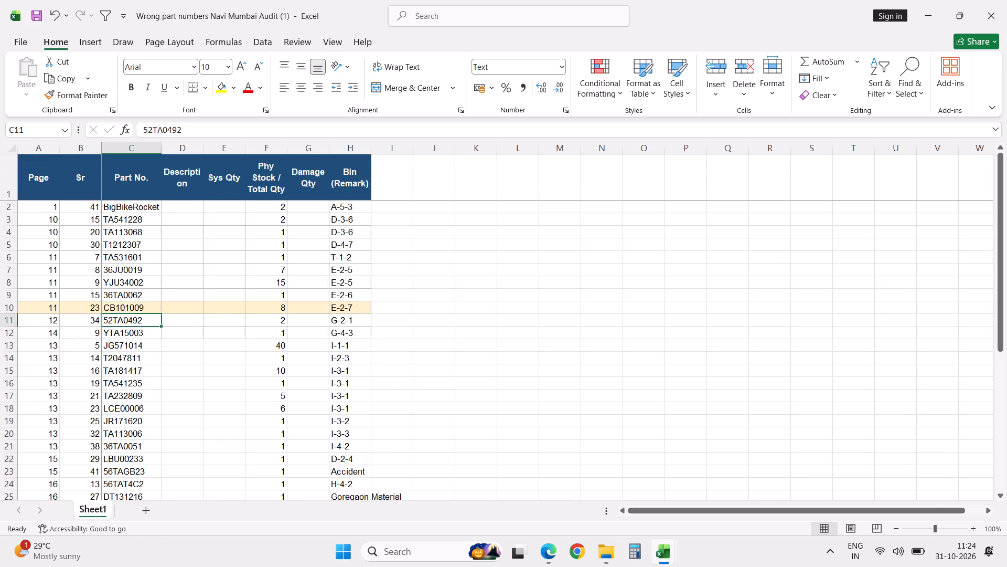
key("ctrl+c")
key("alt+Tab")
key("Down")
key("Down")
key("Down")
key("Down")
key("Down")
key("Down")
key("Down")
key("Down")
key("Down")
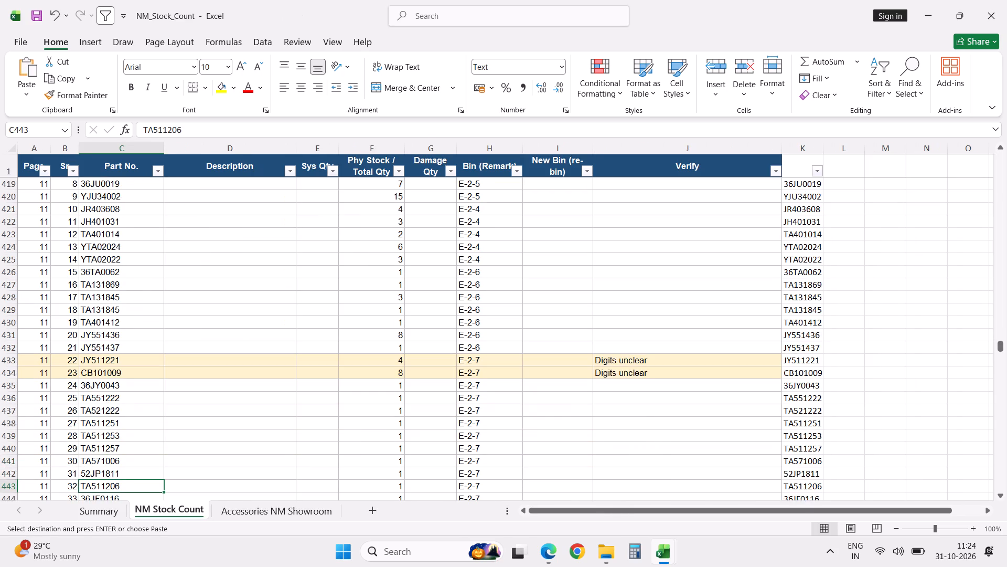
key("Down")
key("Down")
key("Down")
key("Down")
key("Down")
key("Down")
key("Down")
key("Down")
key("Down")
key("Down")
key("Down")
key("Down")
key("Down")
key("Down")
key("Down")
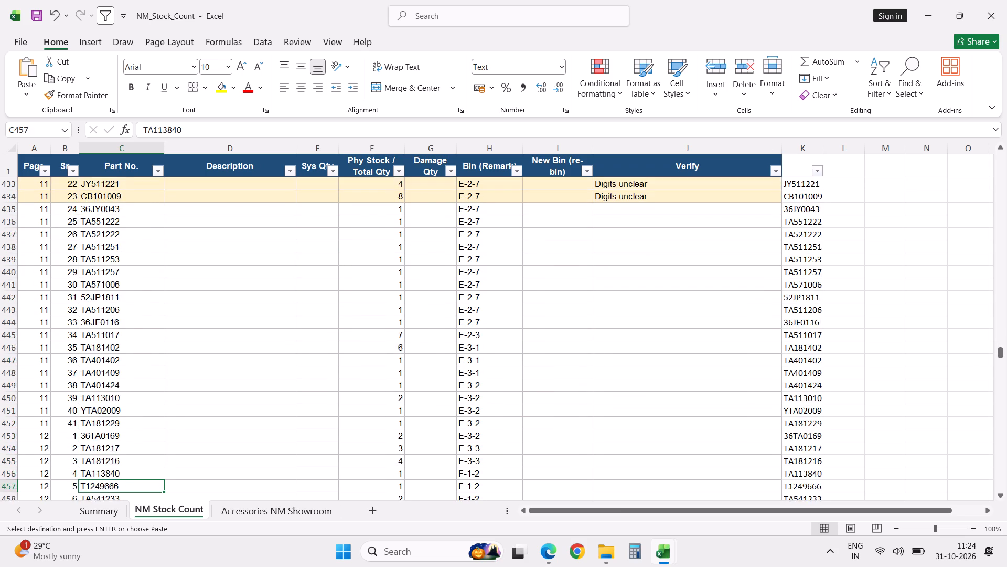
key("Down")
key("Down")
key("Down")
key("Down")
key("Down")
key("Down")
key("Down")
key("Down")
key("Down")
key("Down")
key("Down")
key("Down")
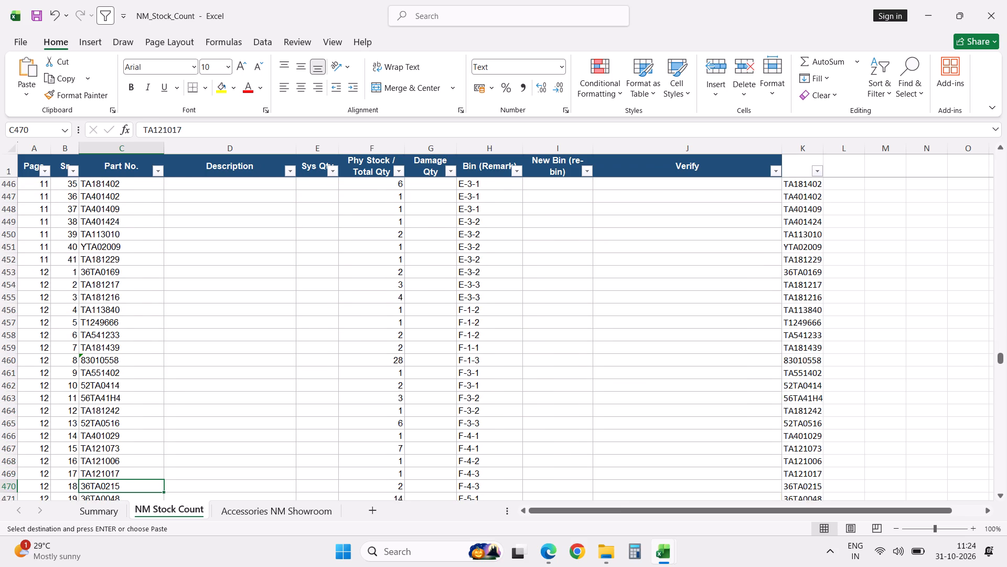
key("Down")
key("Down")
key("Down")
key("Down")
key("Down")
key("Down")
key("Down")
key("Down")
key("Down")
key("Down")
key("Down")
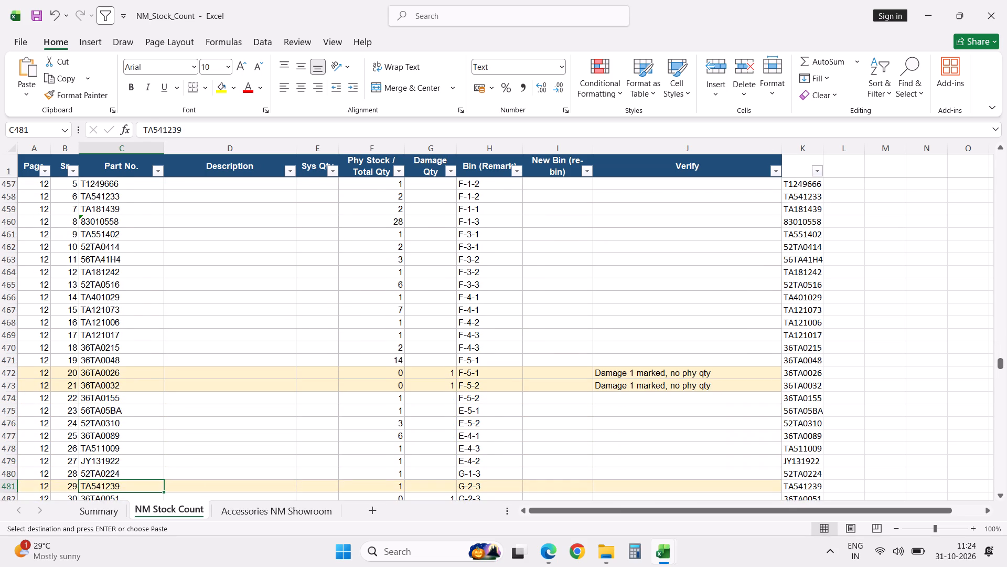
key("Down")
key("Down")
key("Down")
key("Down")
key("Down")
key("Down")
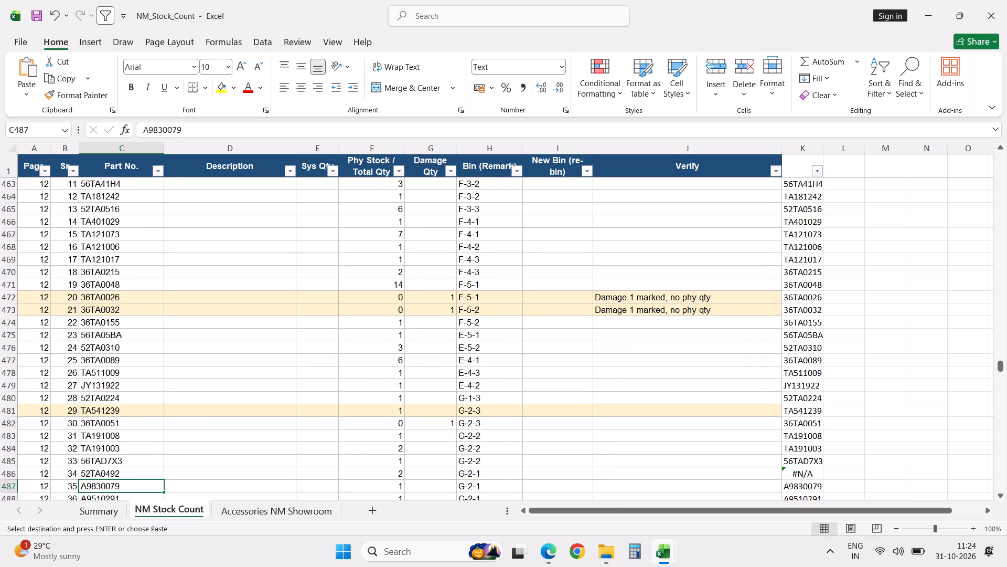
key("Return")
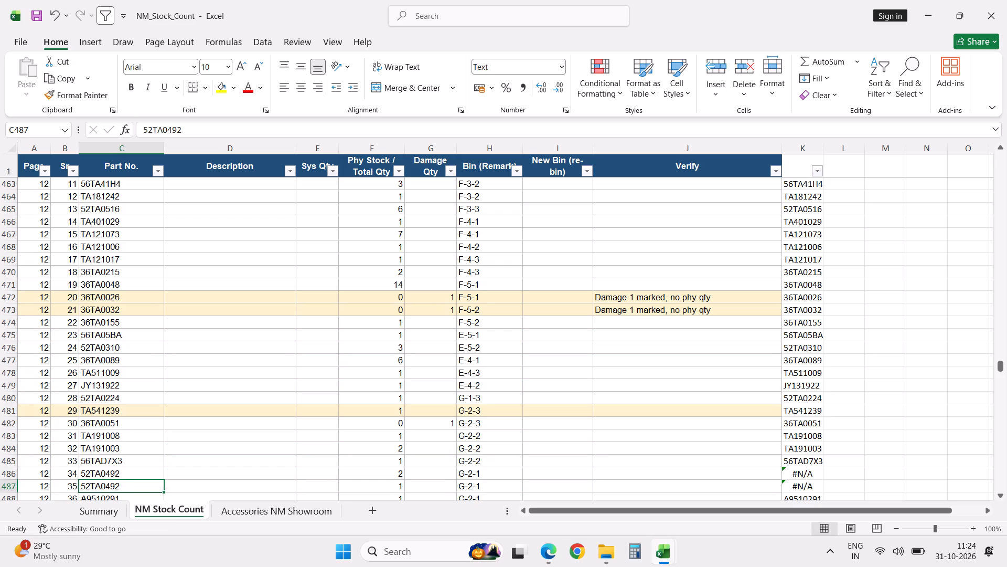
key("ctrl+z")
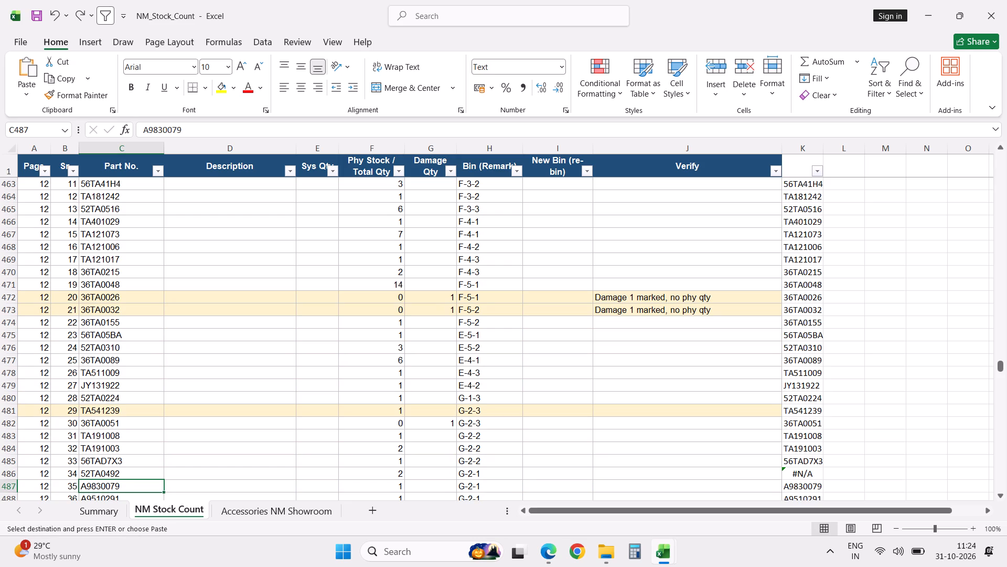
Compare the page 12, Sr 34 entry in the two Wrong part numbers Navi Mumbai Audit workbooks, and return to NM_Stock_Count.
key("alt+Tab")
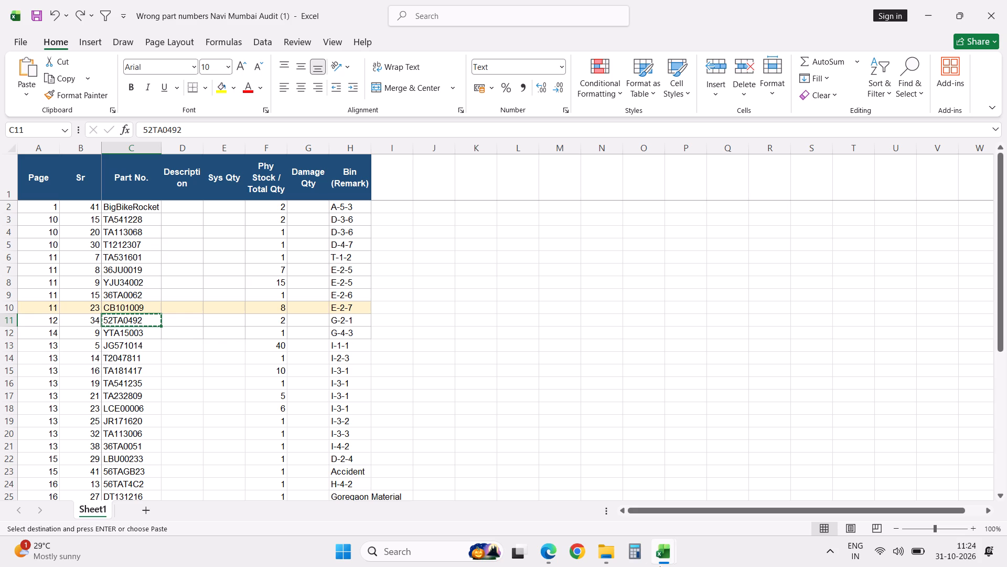
left_click(669, 557)
left_click(809, 480)
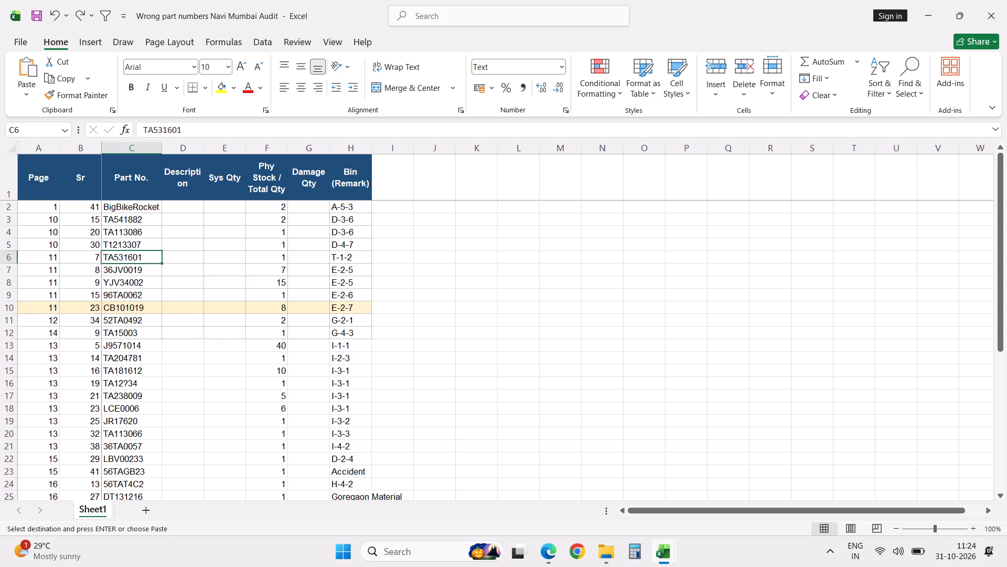
key("alt+Tab")
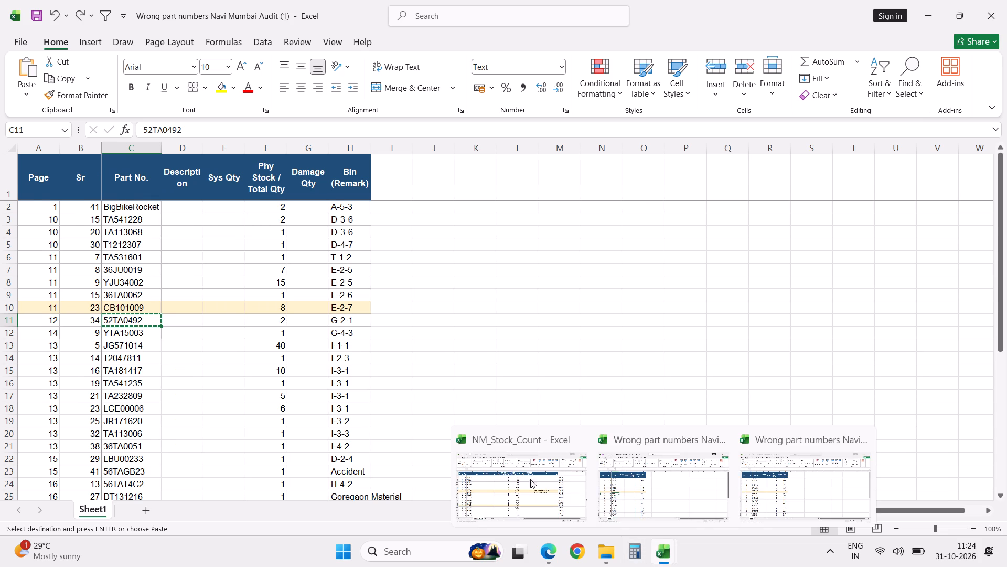
left_click(528, 478)
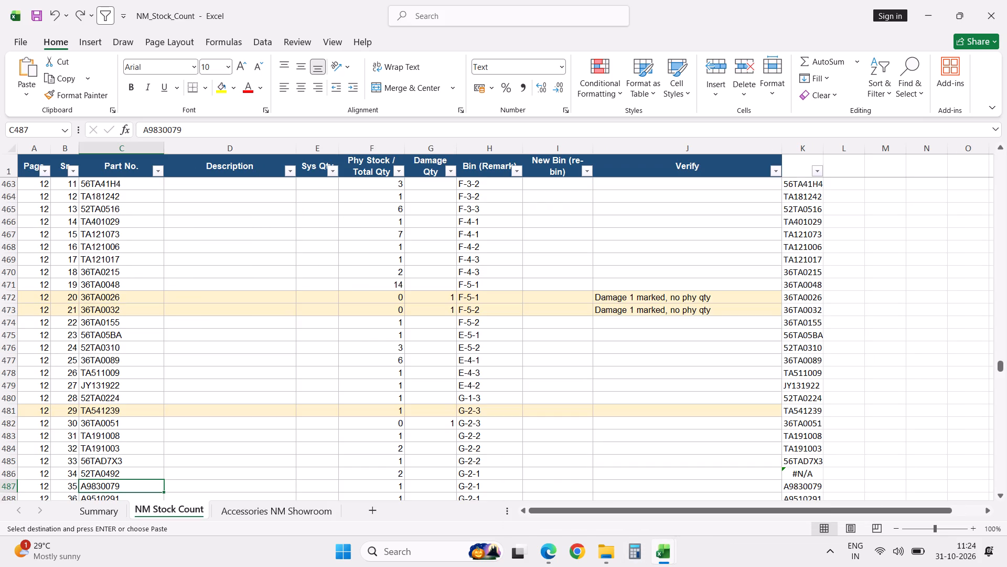
Replace the Part No. in row 486 of NM Stock Count with the copied 52TA0492 from Wrong part numbers Navi Mumbai Audit (1).
left_click(14, 475)
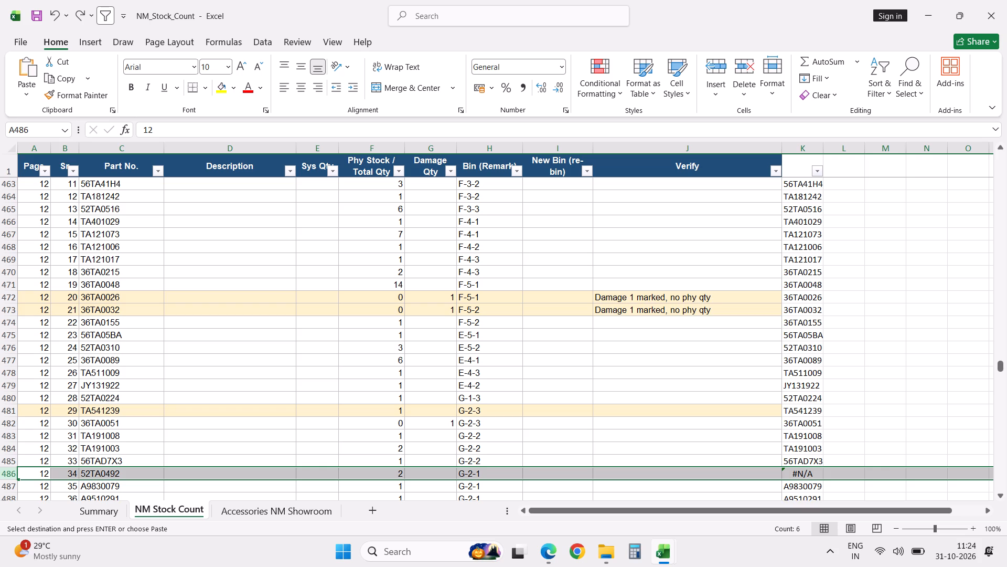
left_click(130, 475)
key("alt+Tab")
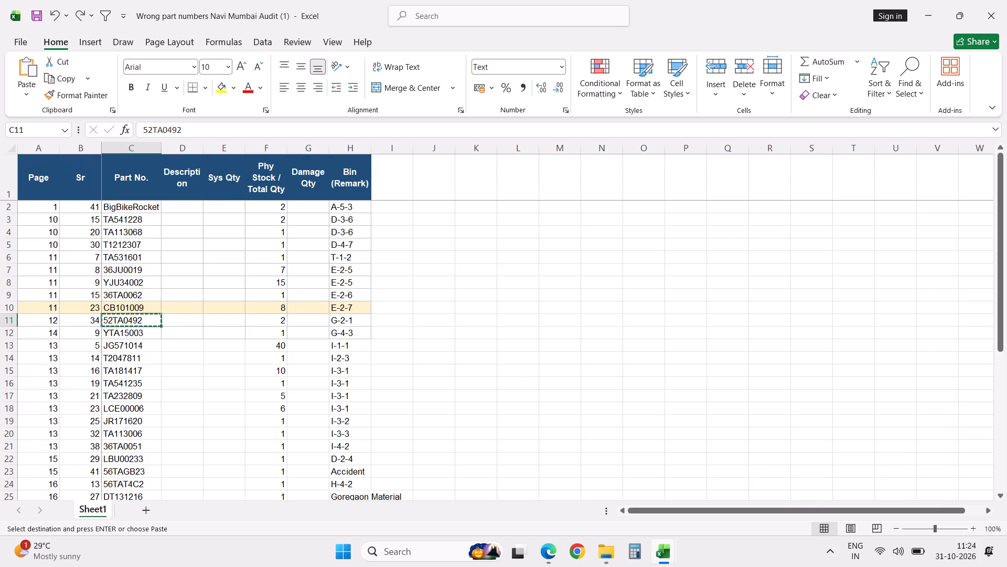
key("alt+Tab")
key("Return")
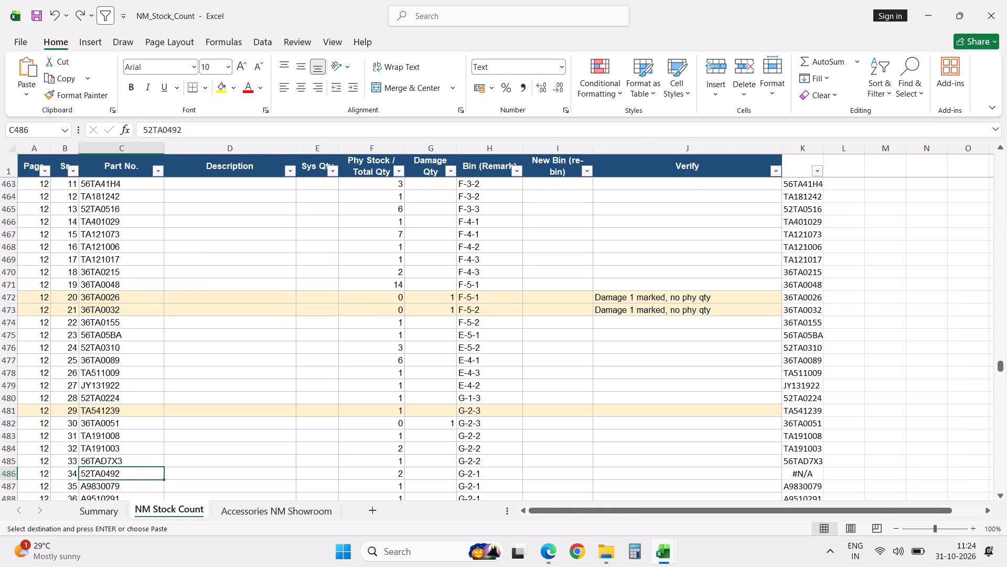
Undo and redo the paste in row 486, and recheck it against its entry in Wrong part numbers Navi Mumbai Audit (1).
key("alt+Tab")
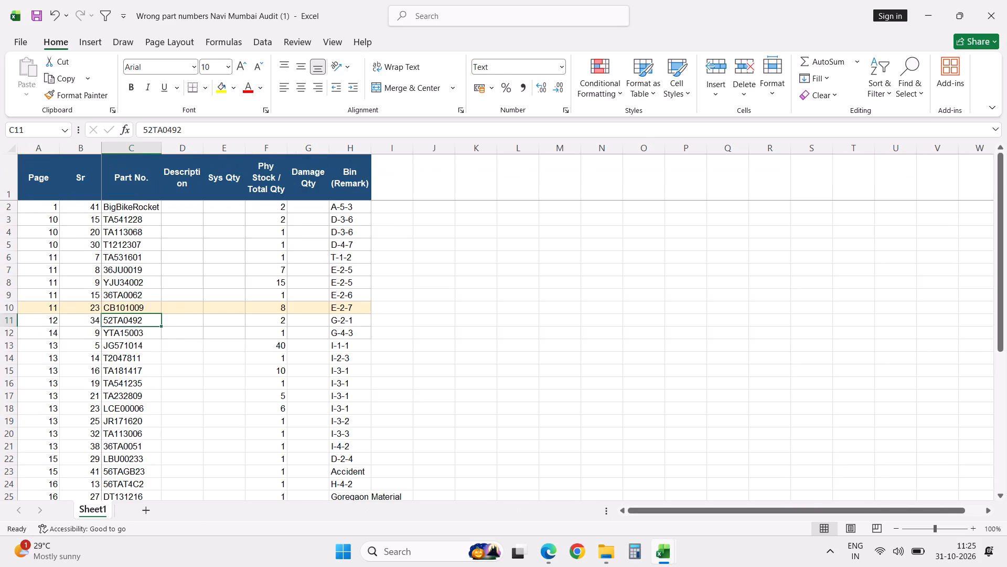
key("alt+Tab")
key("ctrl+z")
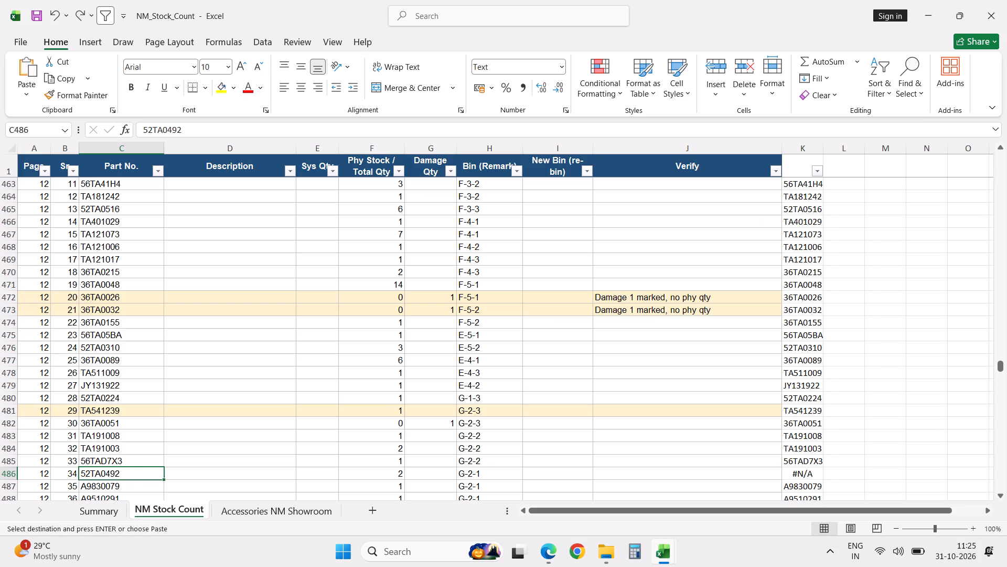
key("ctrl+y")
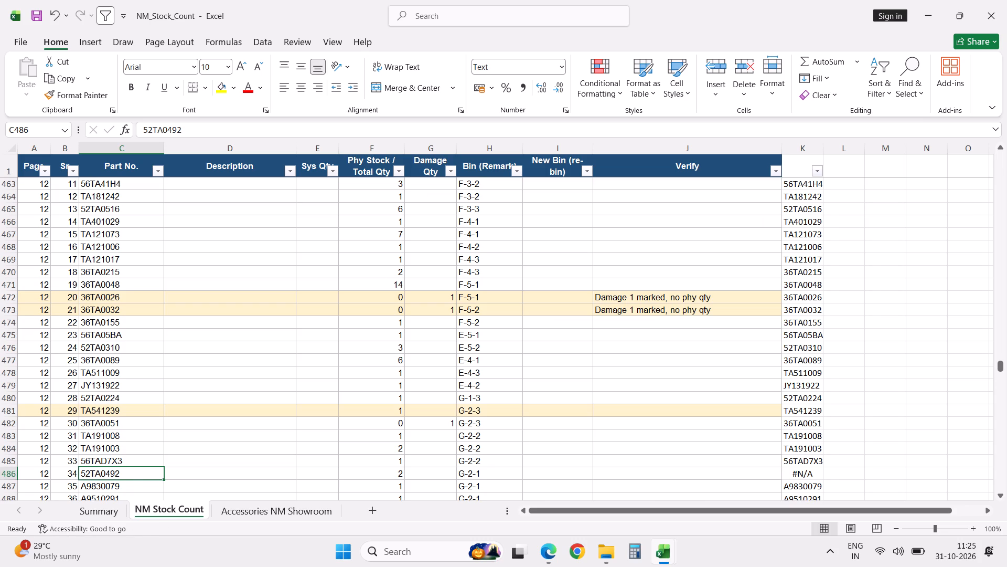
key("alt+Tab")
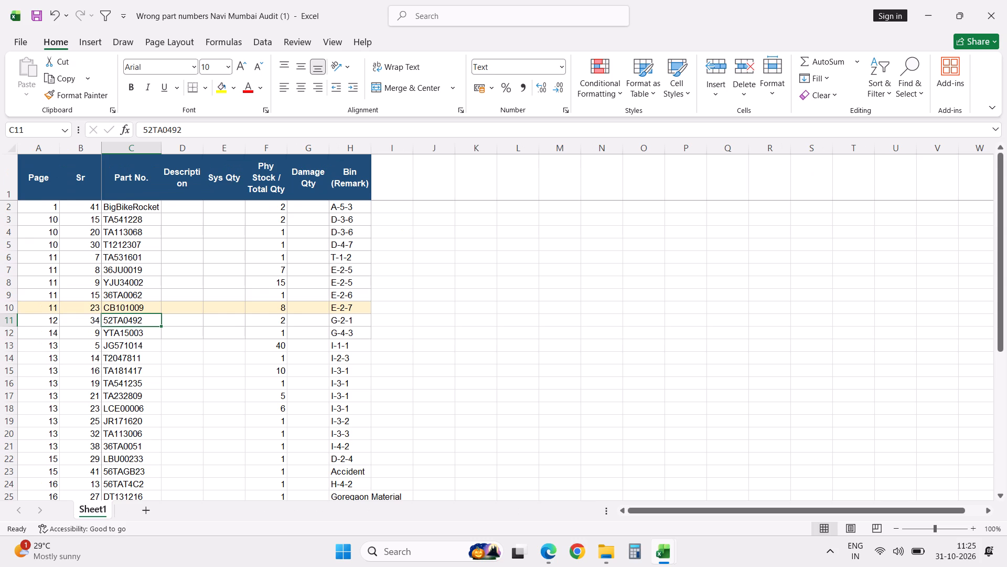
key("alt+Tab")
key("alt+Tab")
Replace the Part No. in row 502 of NM Stock Count with YTA15003, copied from Wrong part numbers Navi Mumbai Audit (1).
key("alt+Tab")
scroll(180, 403, "down", 6)
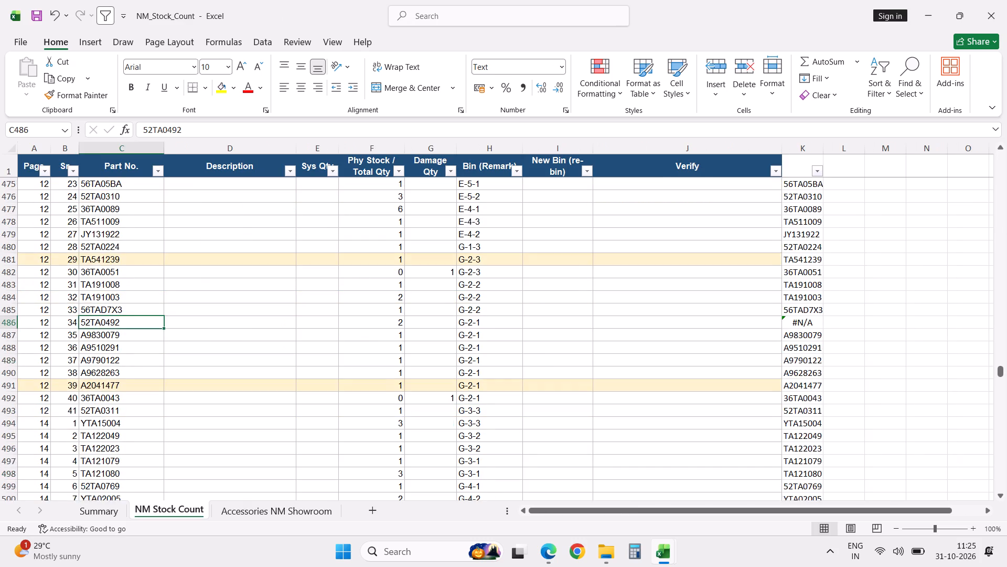
scroll(180, 403, "down", 5)
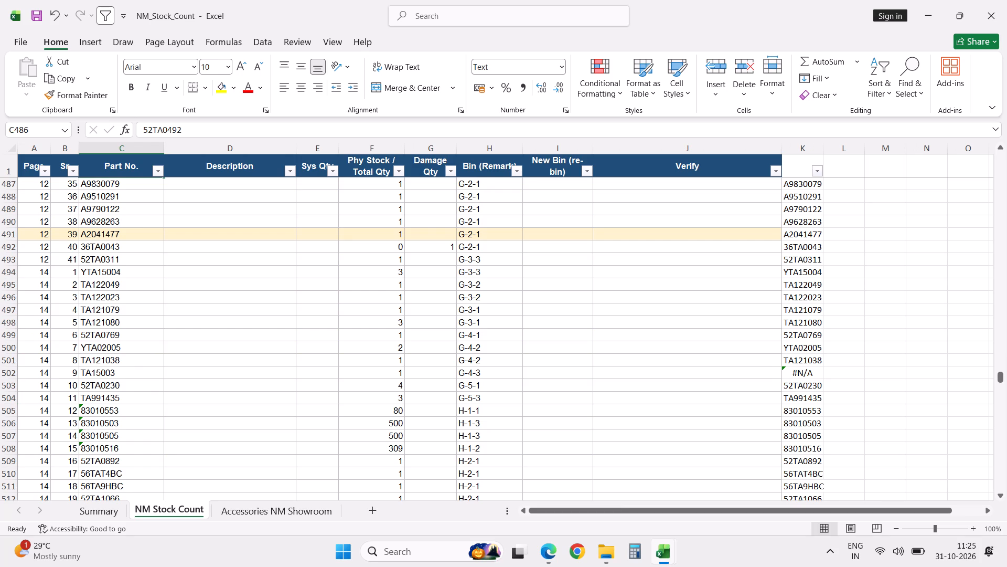
left_click(108, 374)
key("alt+Tab")
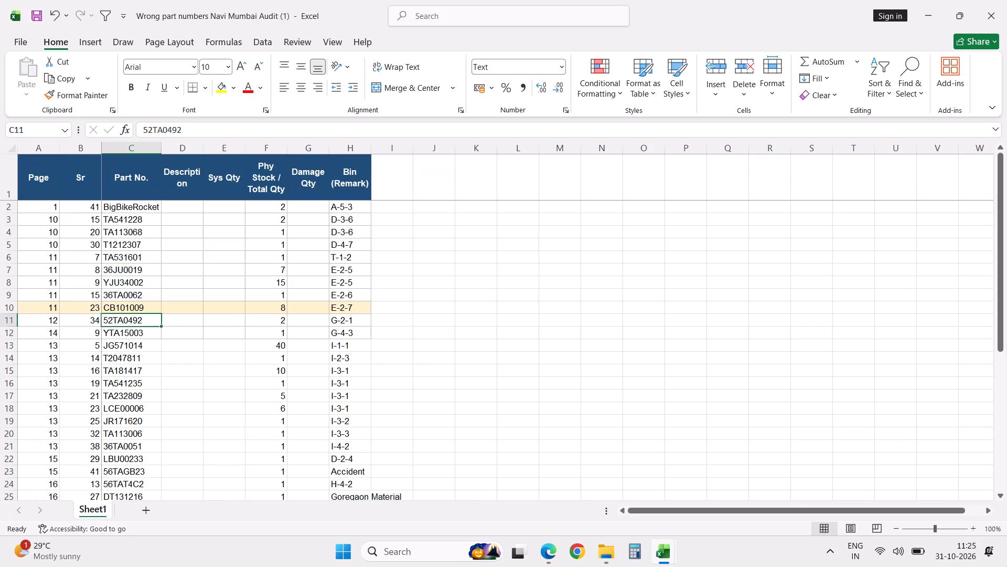
left_click(139, 335)
key("ctrl+c")
key("alt+Tab")
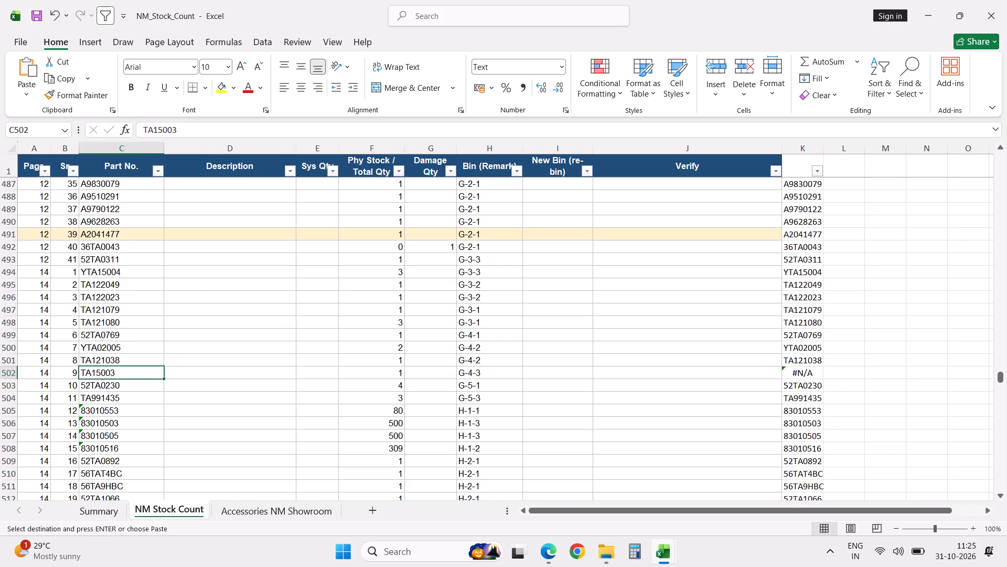
key("Return")
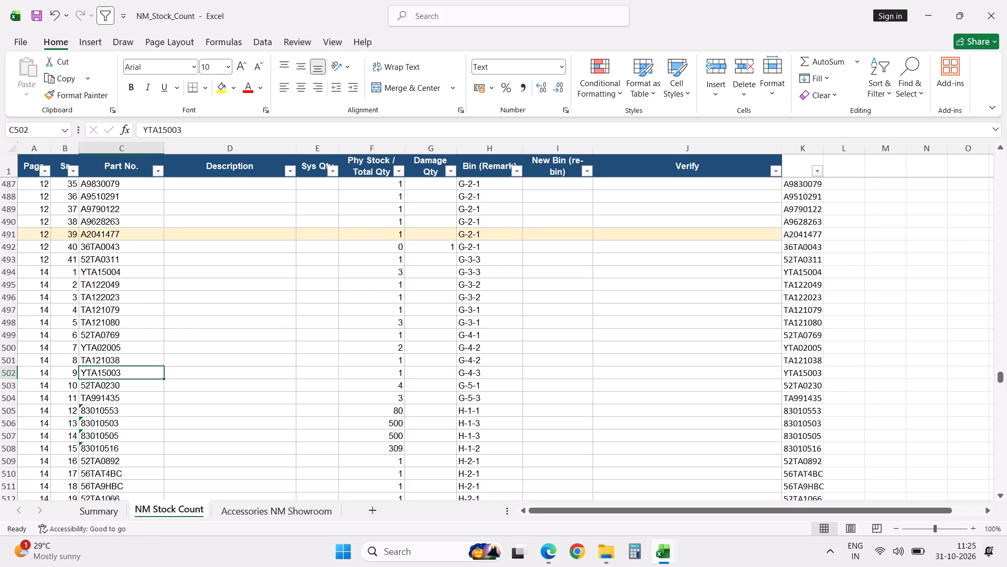
Delete the repeated header row 534 between the page 14 and page 13 entries in NM Stock Count.
scroll(139, 335, "down", 11)
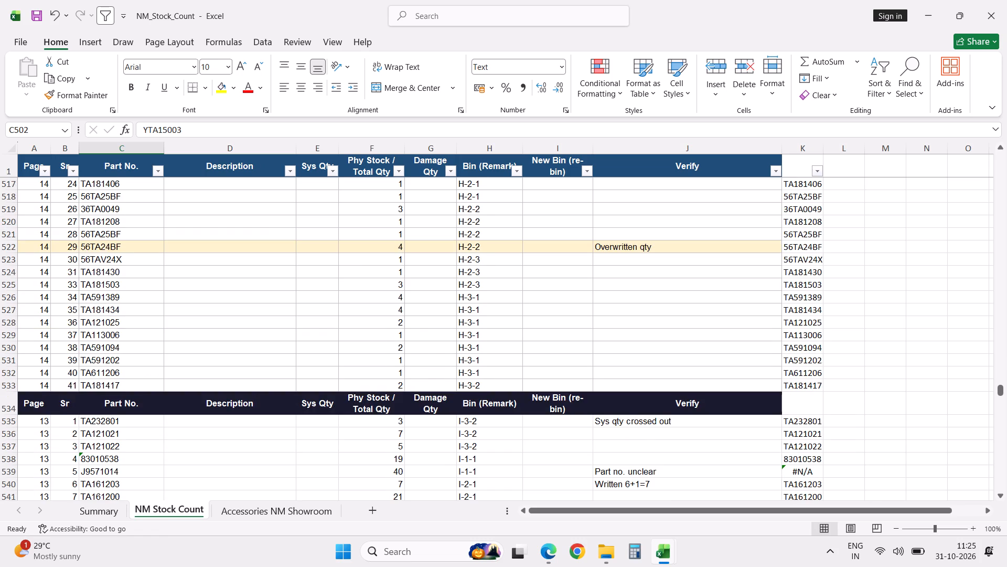
scroll(139, 335, "down", 5)
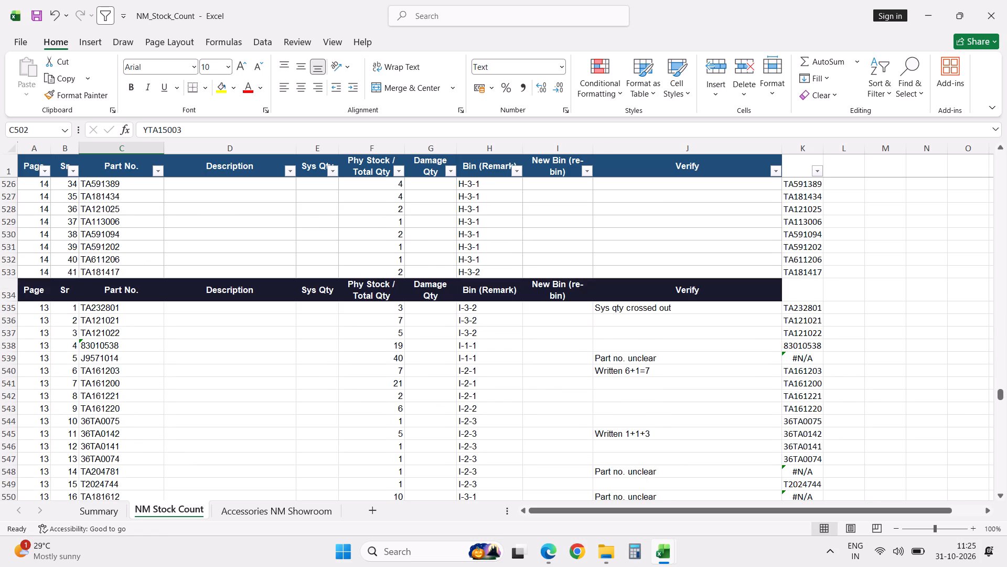
left_click(12, 292)
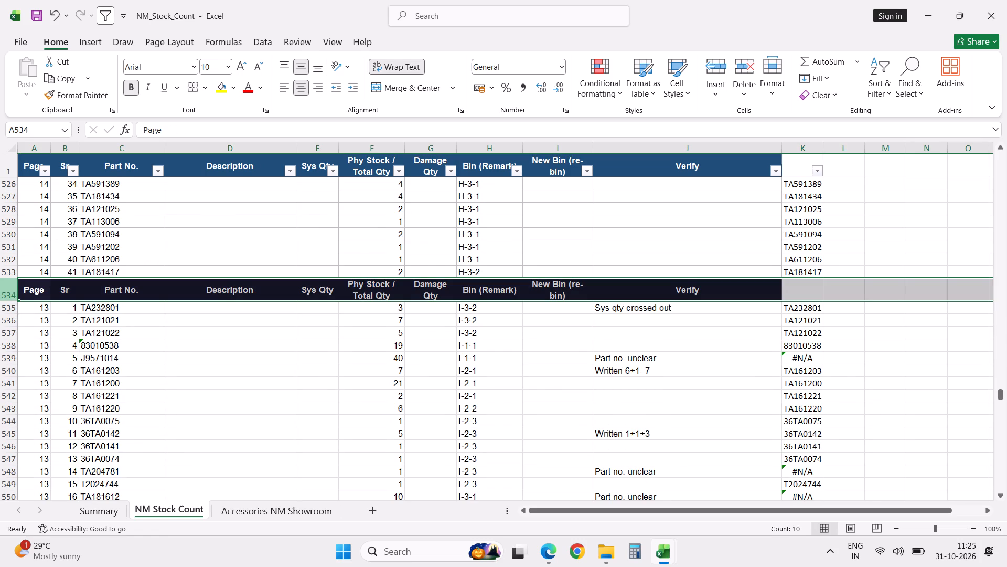
key("ctrl+minus")
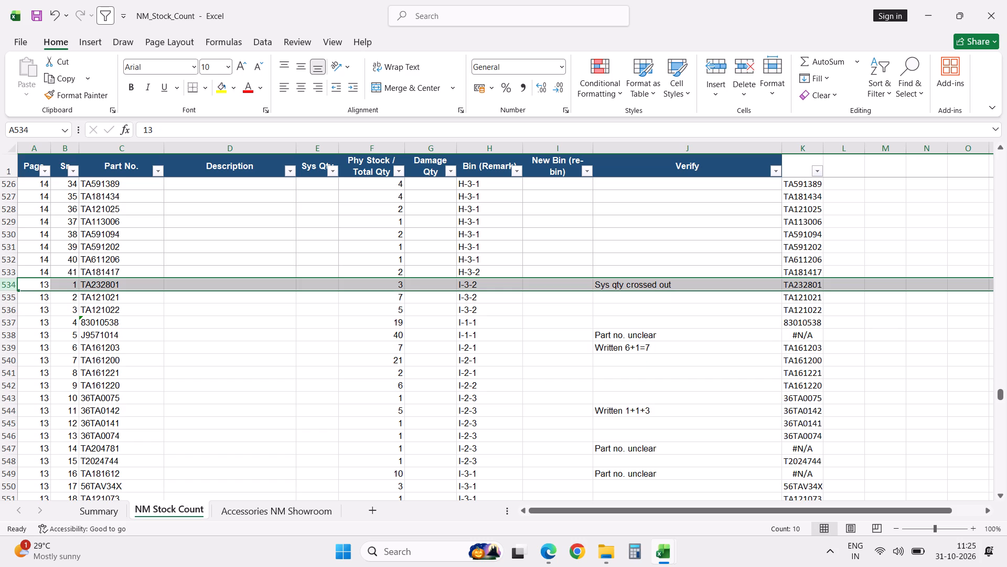
Replace the Part No. in row 538 of NM Stock Count with JG571014, copied from Wrong part numbers Navi Mumbai Audit (1).
left_click(115, 330)
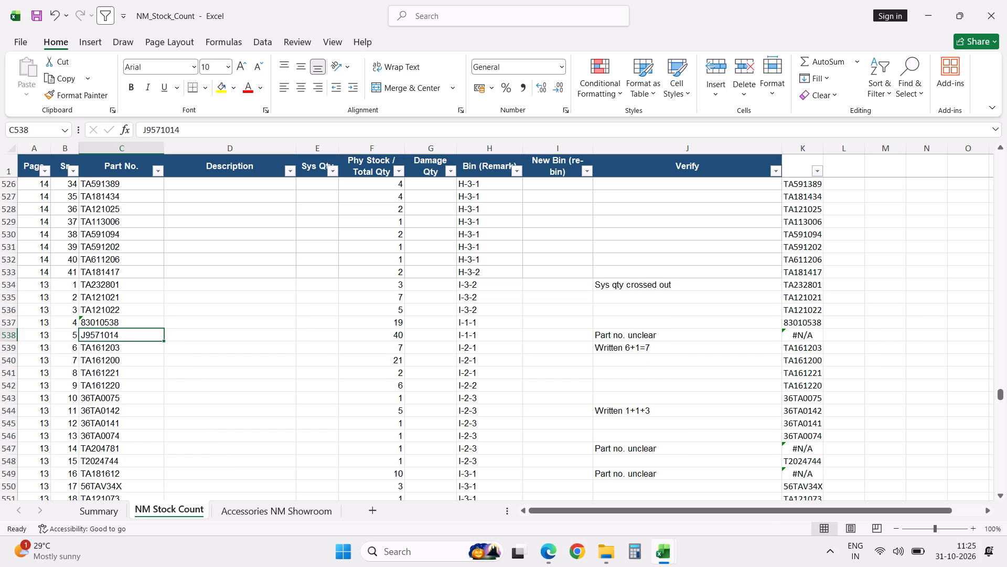
left_click(122, 344)
key("shift+space")
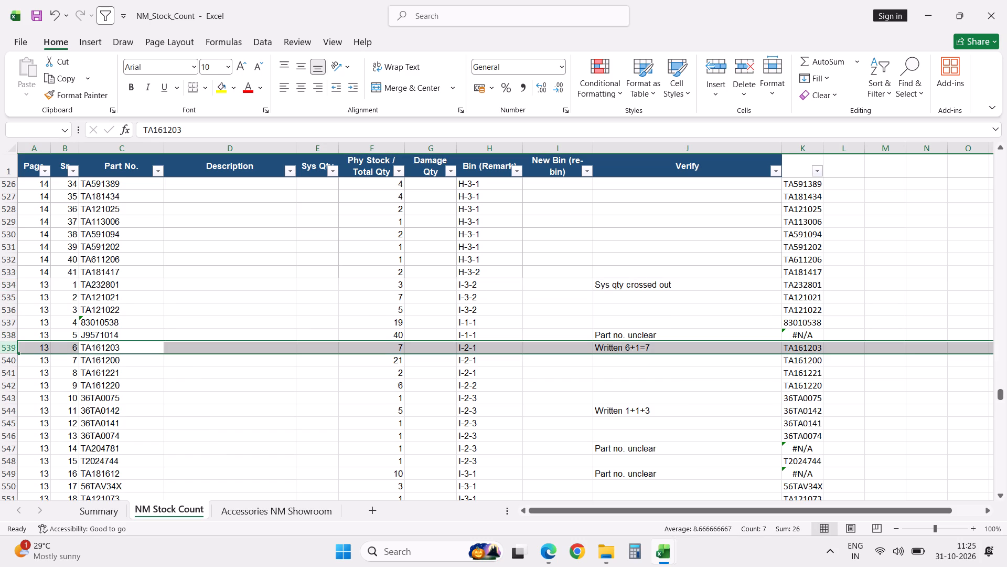
key("Escape")
key("Up")
key("shift+space")
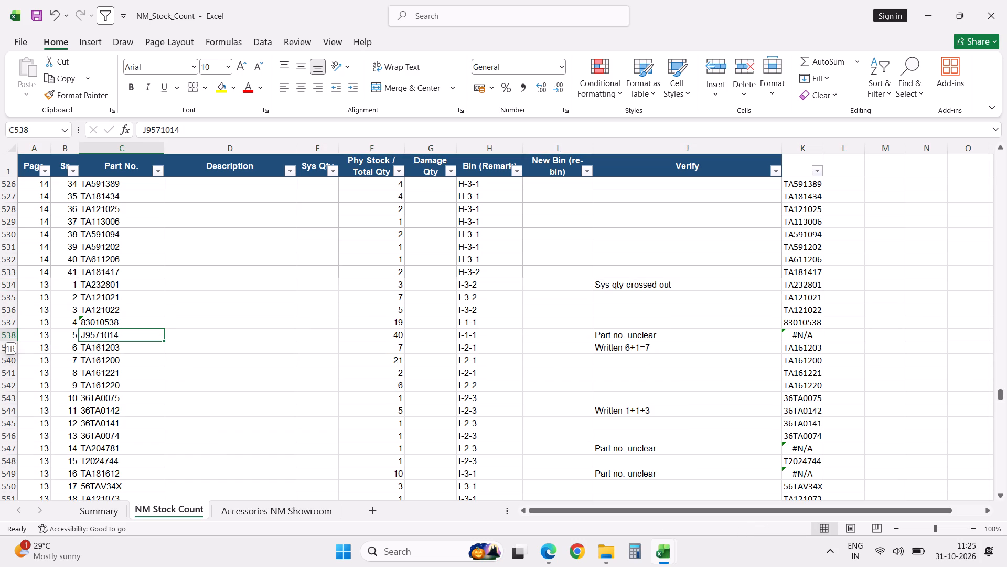
key("Escape")
left_click(129, 334)
key("alt+Tab")
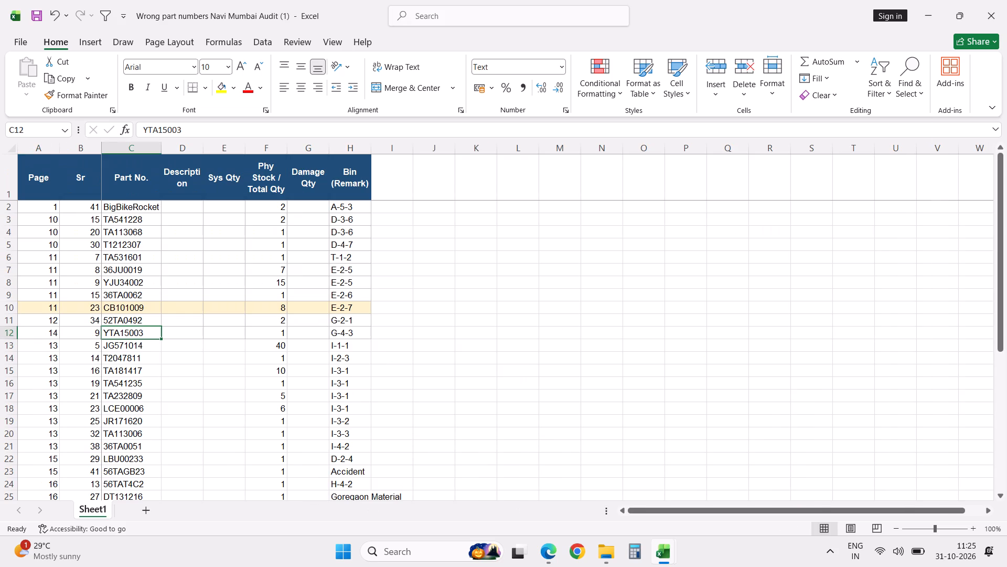
left_click(142, 343)
key("ctrl+c")
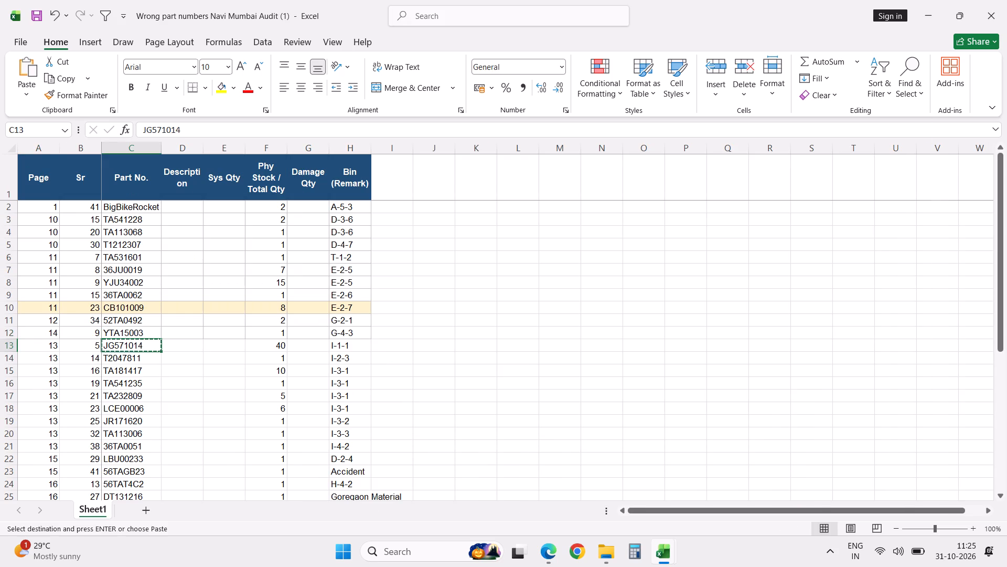
key("alt+Tab")
key("Return")
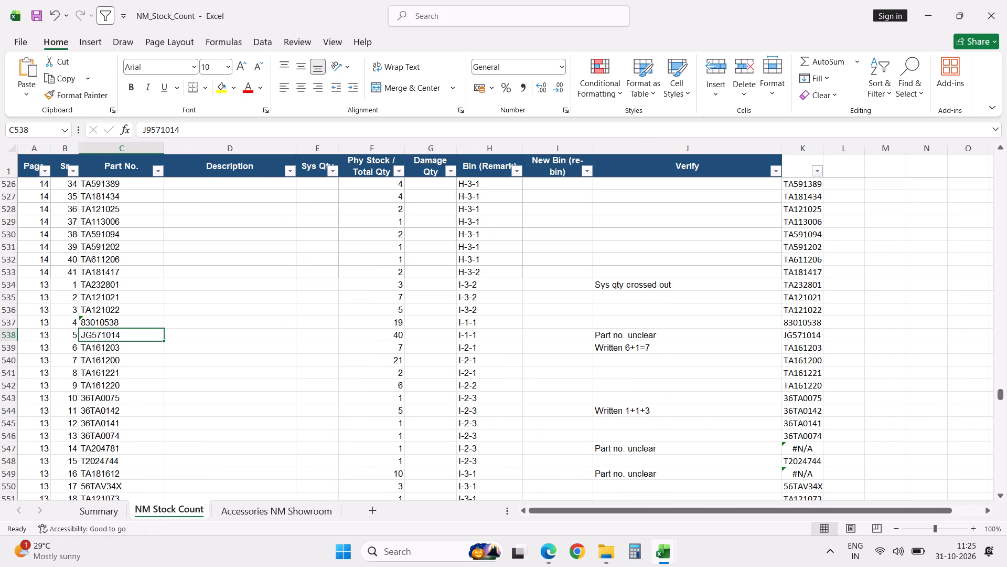
Replace the Part No. in row 547 of NM Stock Count with T2047811, copied from Wrong part numbers Navi Mumbai Audit (1).
key("Down")
key("Down")
key("Down")
key("Down")
key("Down")
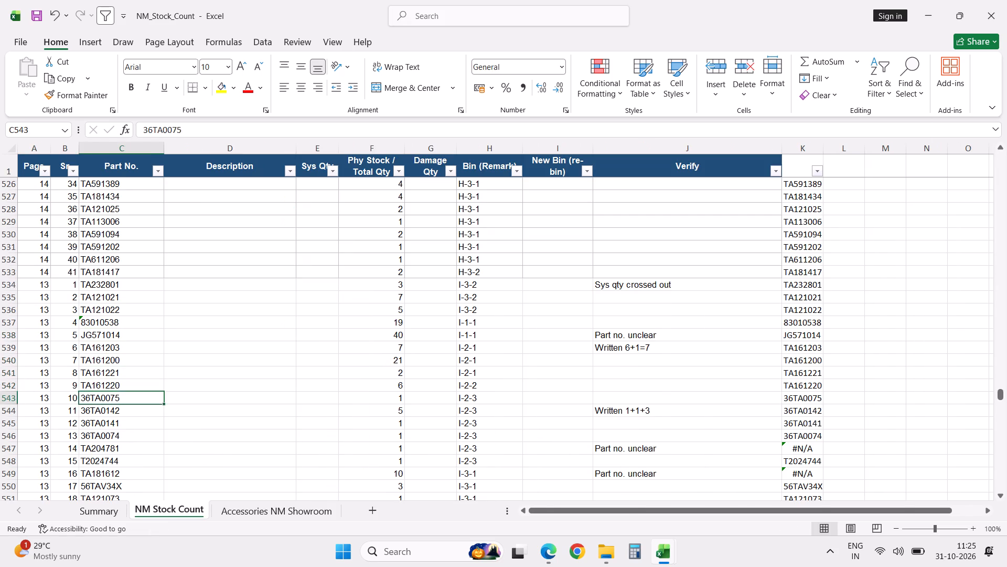
key("Down")
key("Down")
key("Down")
key("Down")
key("alt+Tab")
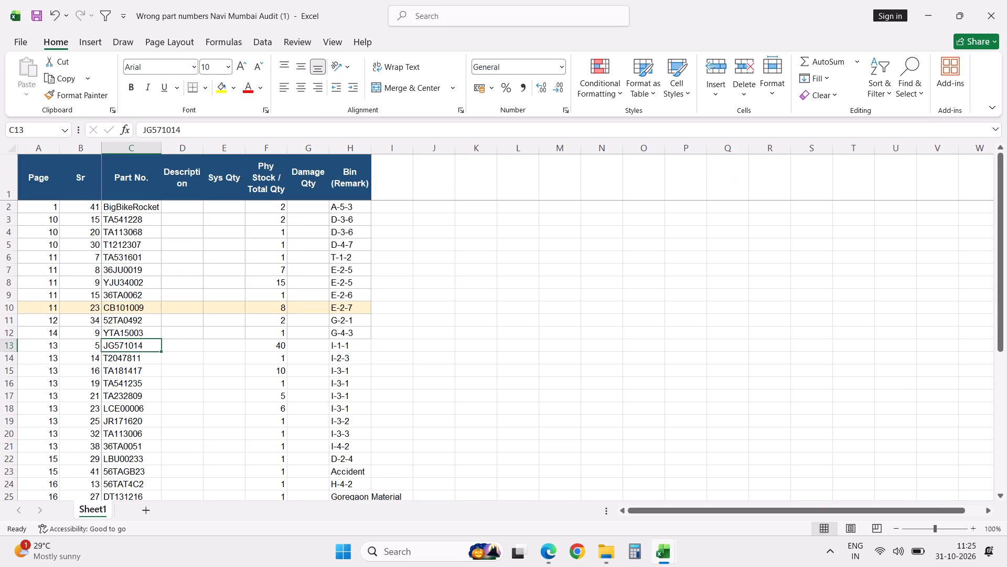
key("Down")
key("ctrl+c")
key("alt+Tab")
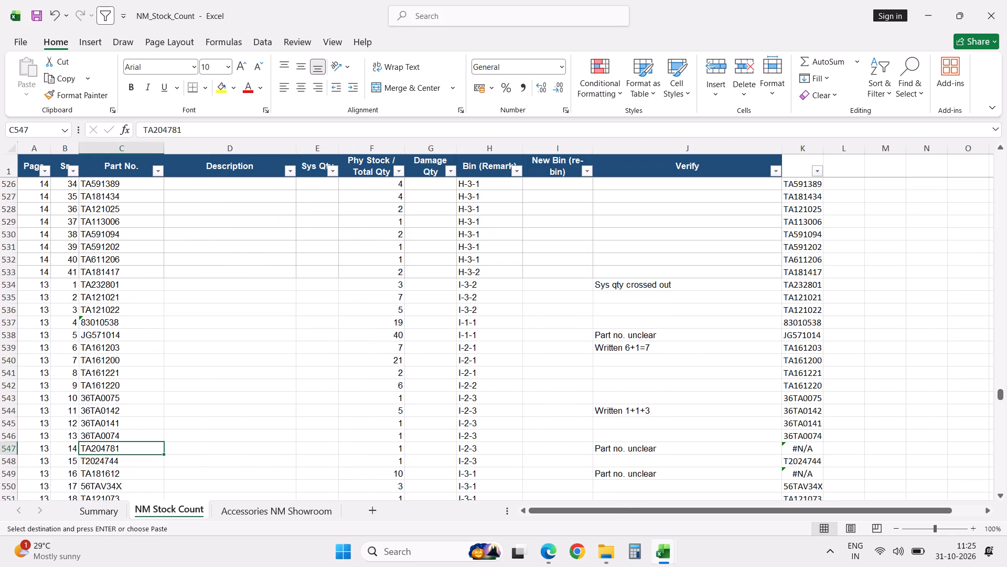
key("Return")
Examine the failing row 549 in NM Stock Count and compare it with the page 13 entries in Wrong part numbers Navi Mumbai Audit (1).
key("Down")
key("Down")
key("Down")
key("Down")
key("Down")
key("Down")
key("Down")
key("Down")
key("Down")
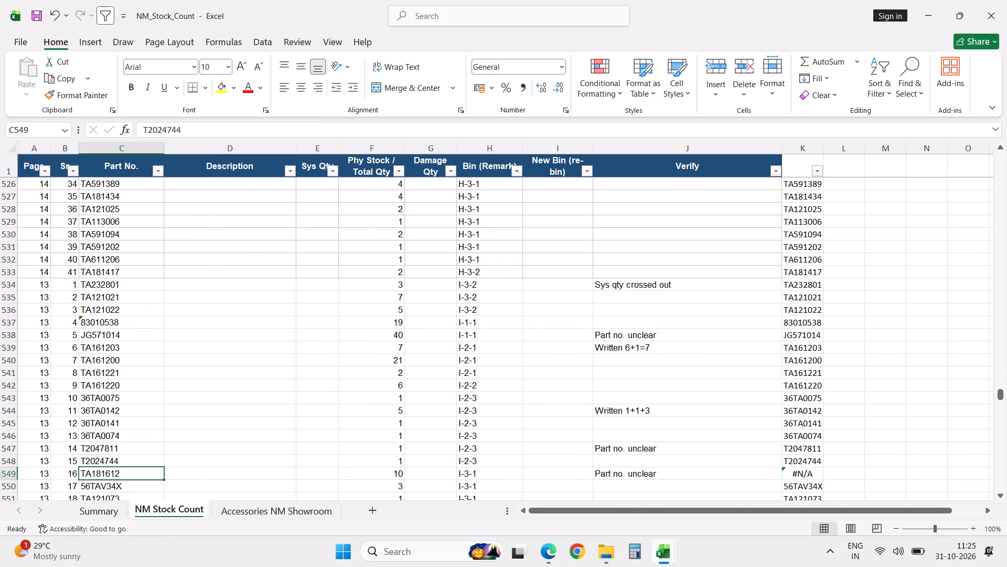
key("Up")
key("Up")
key("Up")
key("Up")
key("Up")
key("Up")
key("Up")
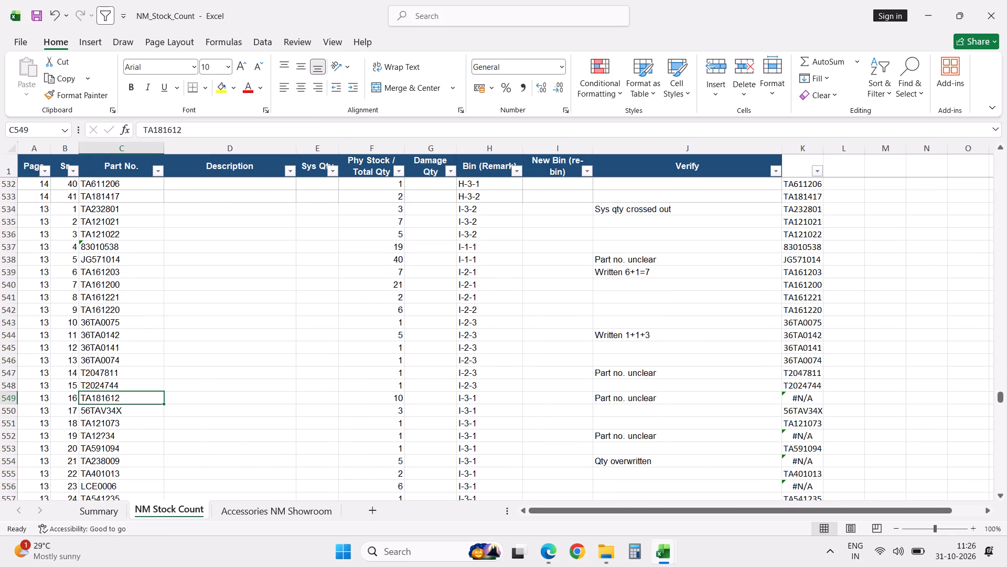
key("Right")
key("Right")
key("Right")
key("Right")
key("Right")
key("Right")
key("Left")
key("Left")
key("Left")
key("Left")
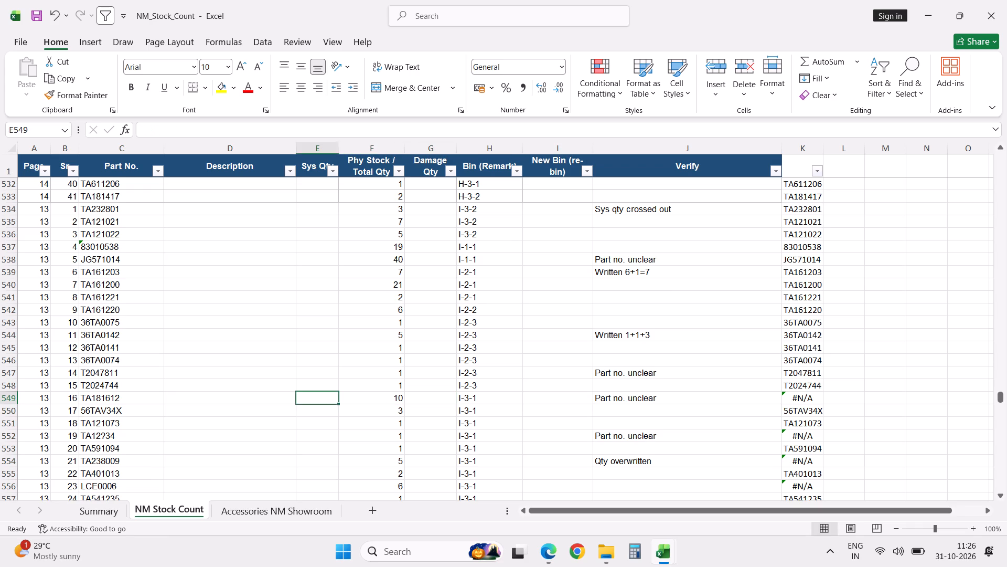
key("Left")
key("Left")
key("alt+Tab")
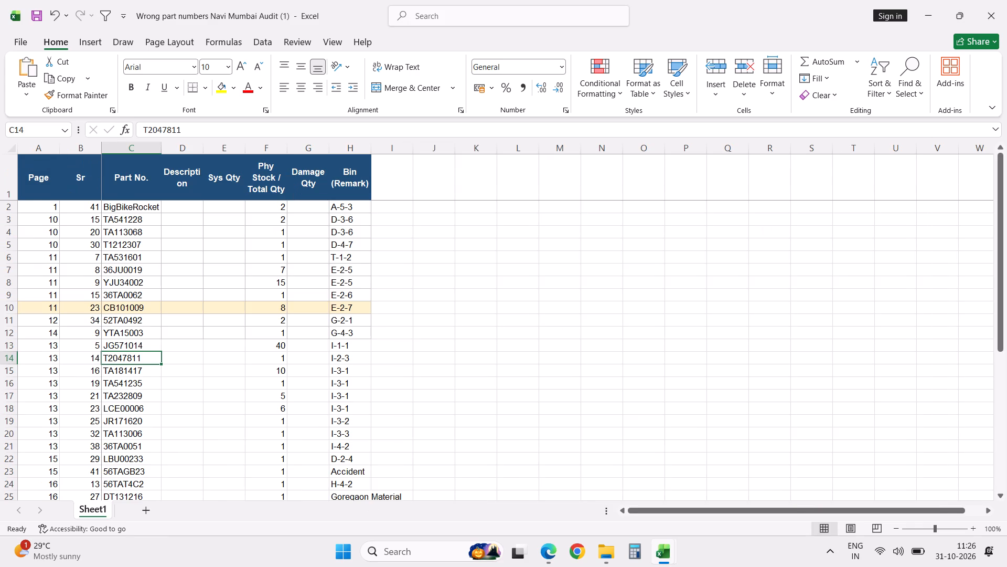
key("alt+Tab")
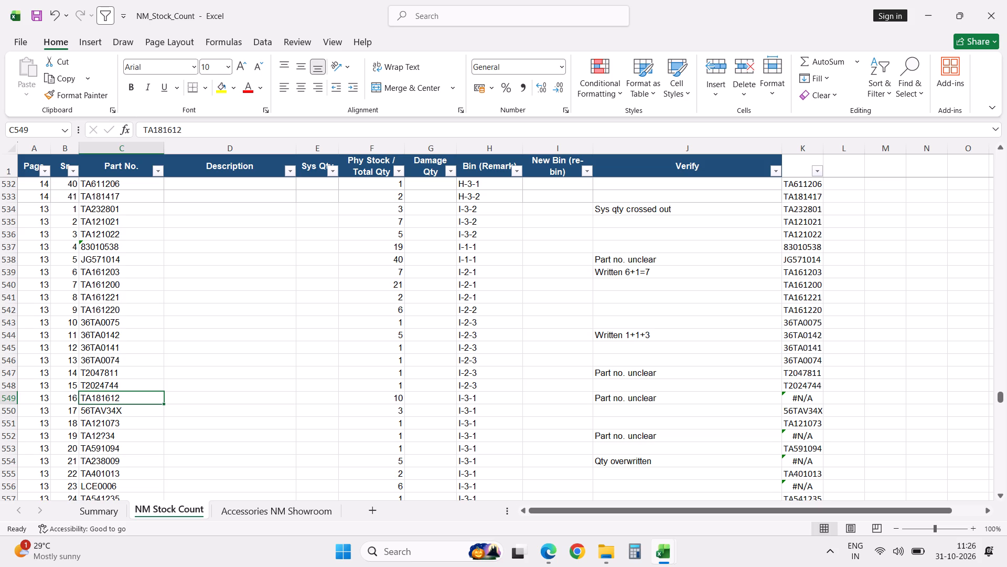
key("alt+Tab")
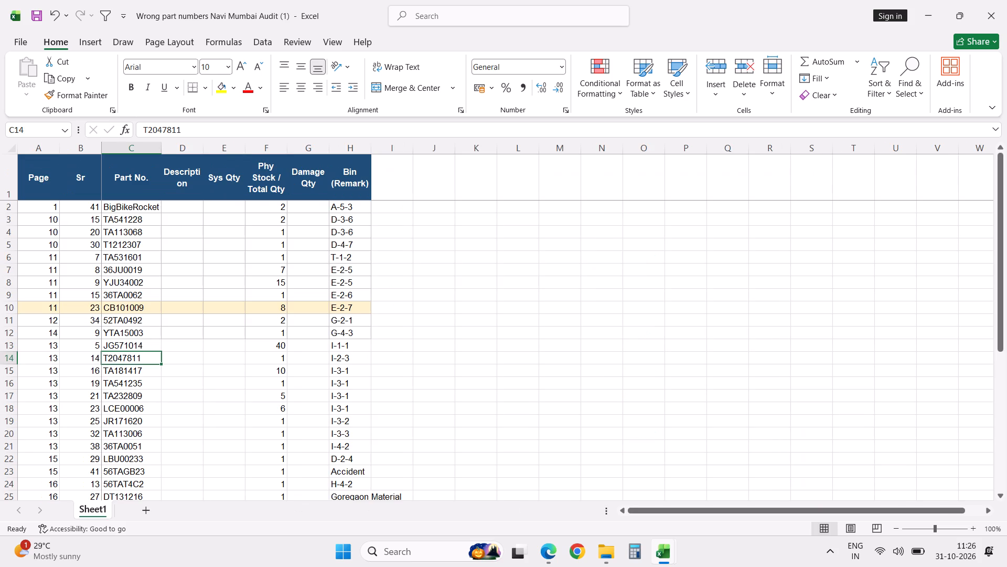
key("ctrl+c")
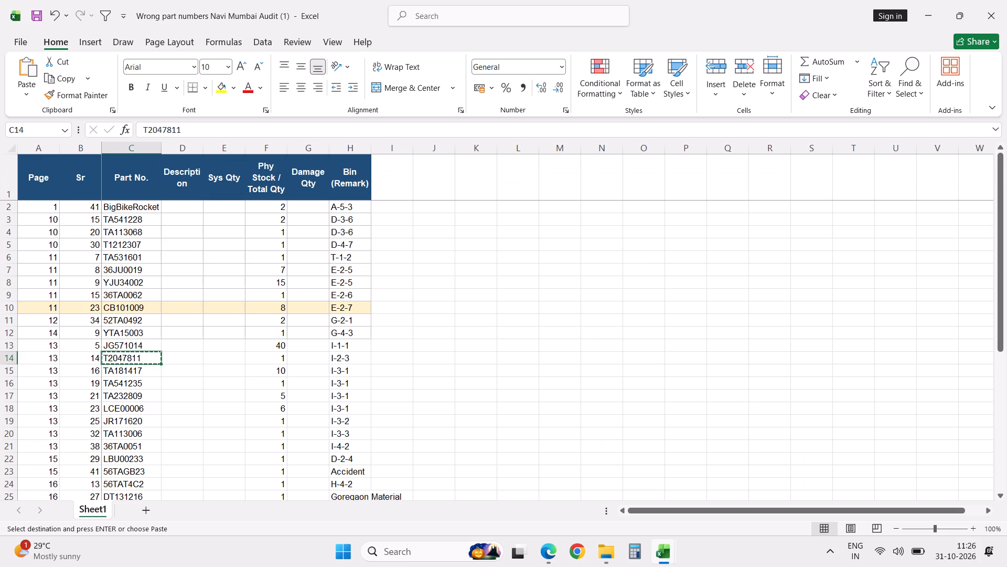
key("alt+Tab")
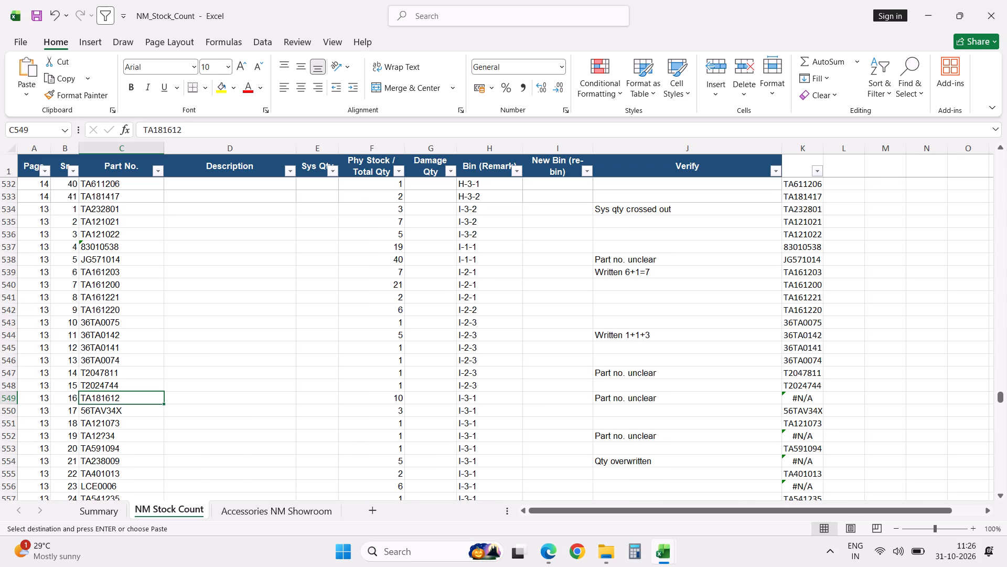
Recheck the corrected Part No. in row 547 of NM Stock Count against its lookup cell in column K.
key("Up")
key("Up")
key("Right")
key("Right")
key("Right")
key("Right")
key("Right")
key("Right")
key("Right")
key("Right")
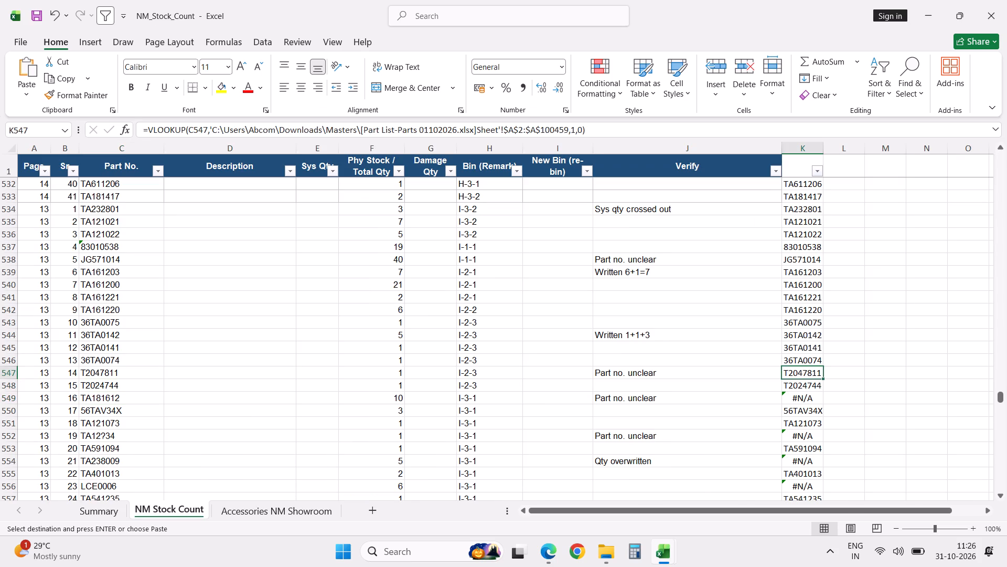
key("Left")
key("Left")
key("Left")
key("Left")
key("Left")
key("Left")
key("Left")
key("Left")
key("Left")
key("Right")
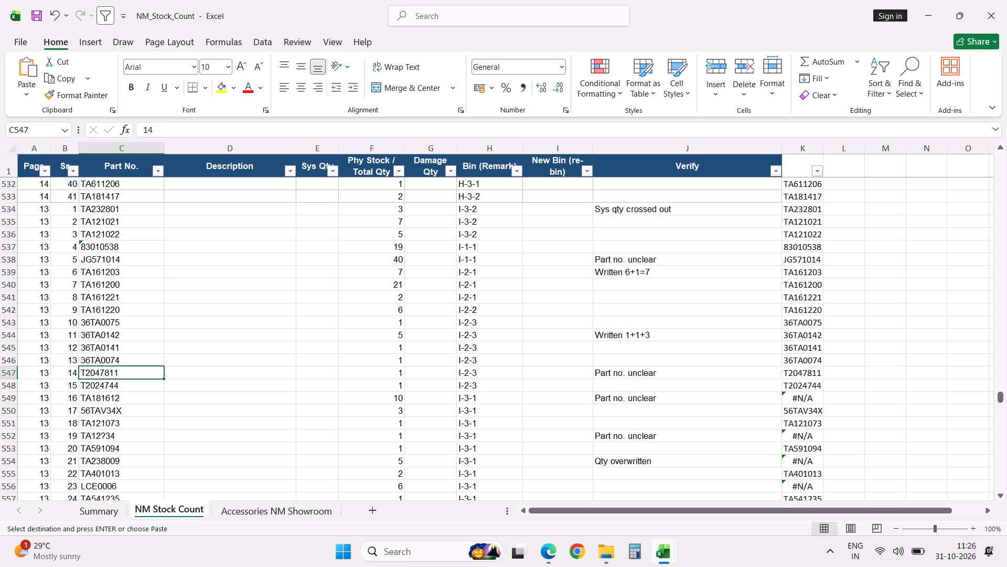
Replace the Part No. in row 549 of NM Stock Count with TA181417, copied from Wrong part numbers Navi Mumbai Audit (1).
key("Down")
key("Down")
key("alt+Tab")
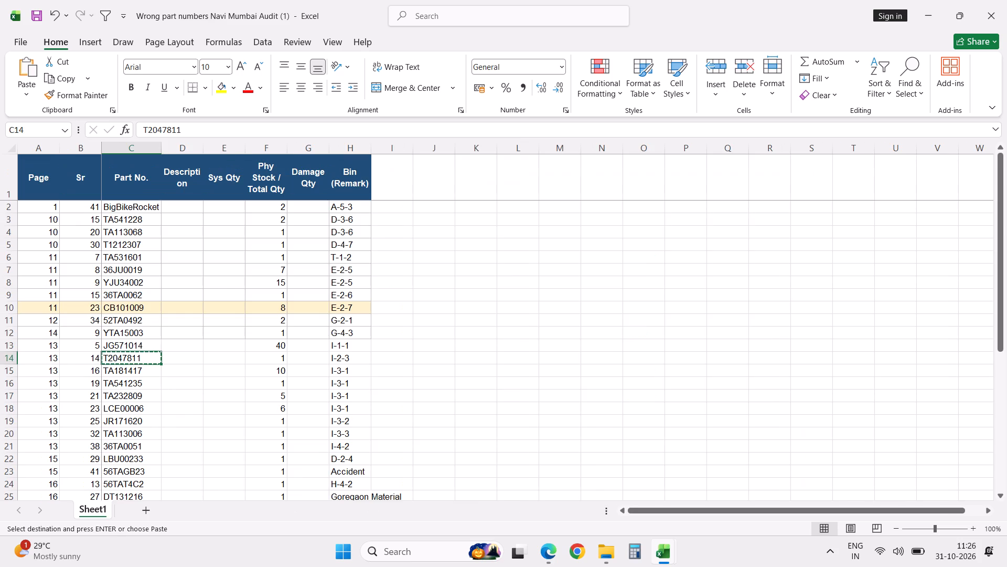
key("Down")
key("ctrl+c")
key("alt+Tab")
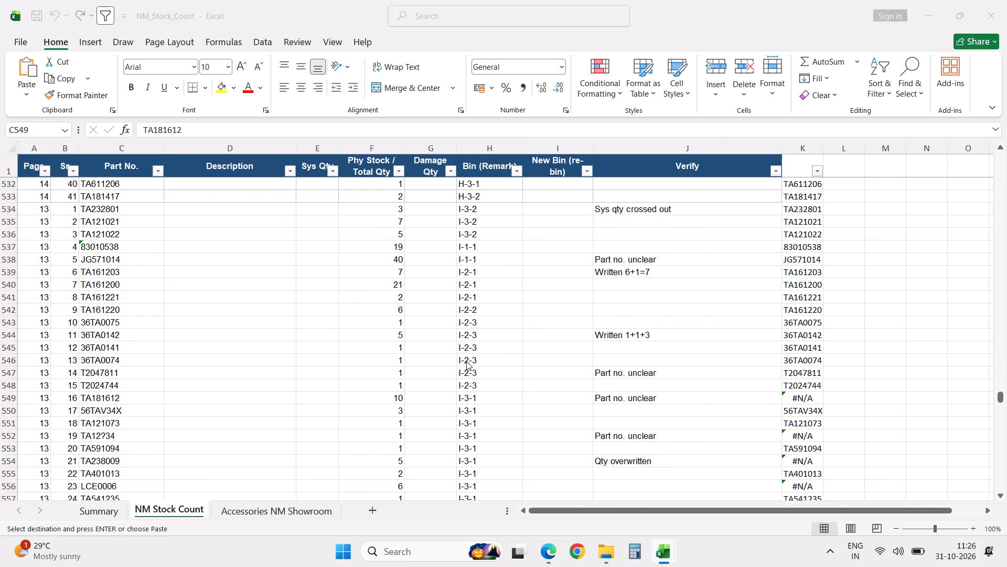
key("Return")
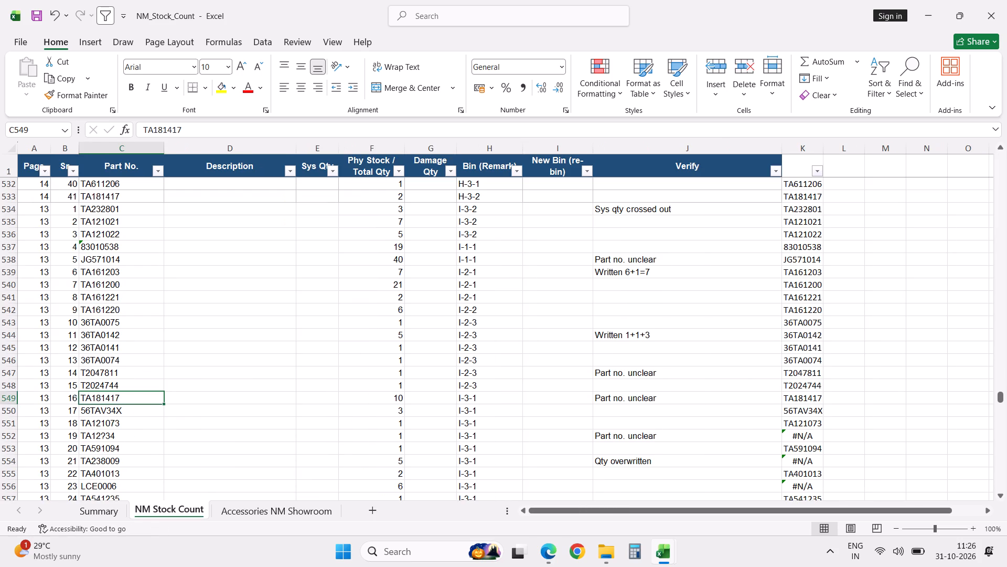
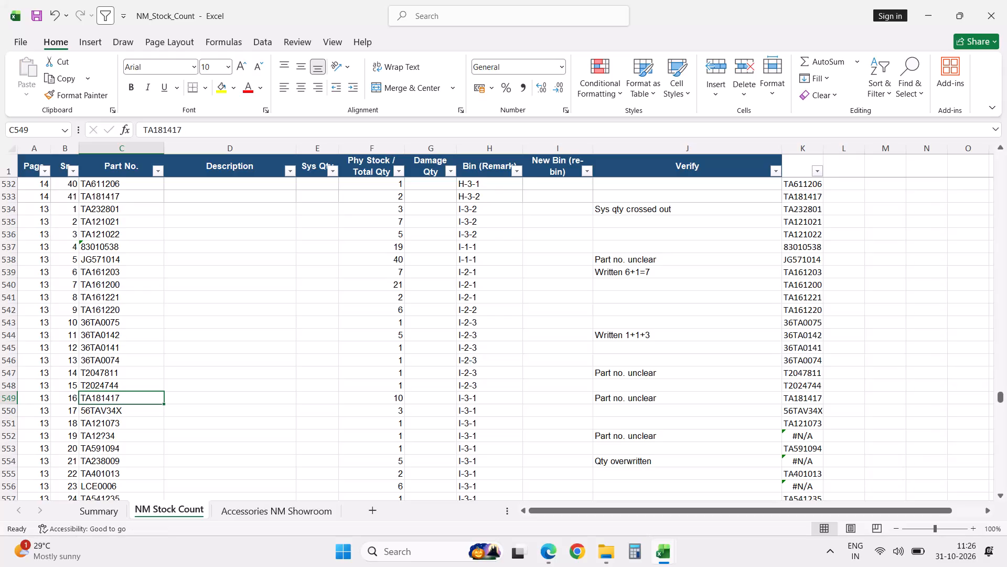
Replace the Part No. in row 552 of NM Stock Count with TA541235, copied from Wrong part numbers Navi Mumbai Audit (1).
key("Down")
key("Down")
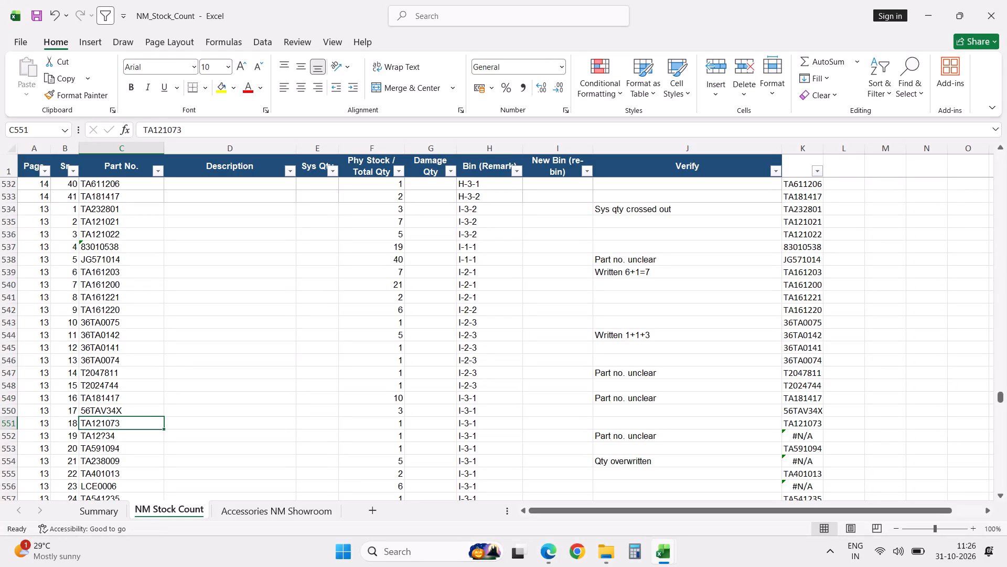
key("Down")
key("alt+Tab")
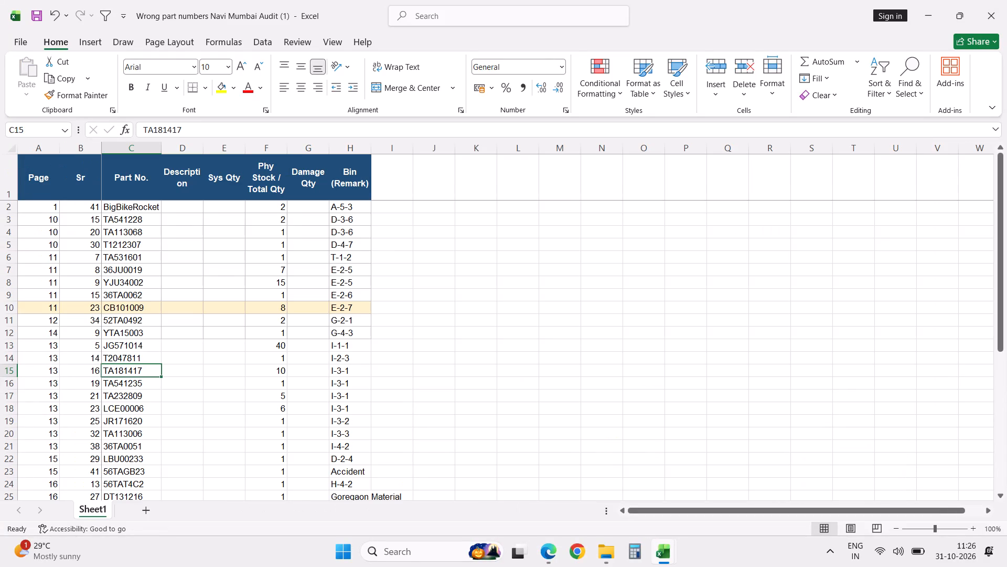
key("Down")
key("ctrl+c")
key("alt+Tab")
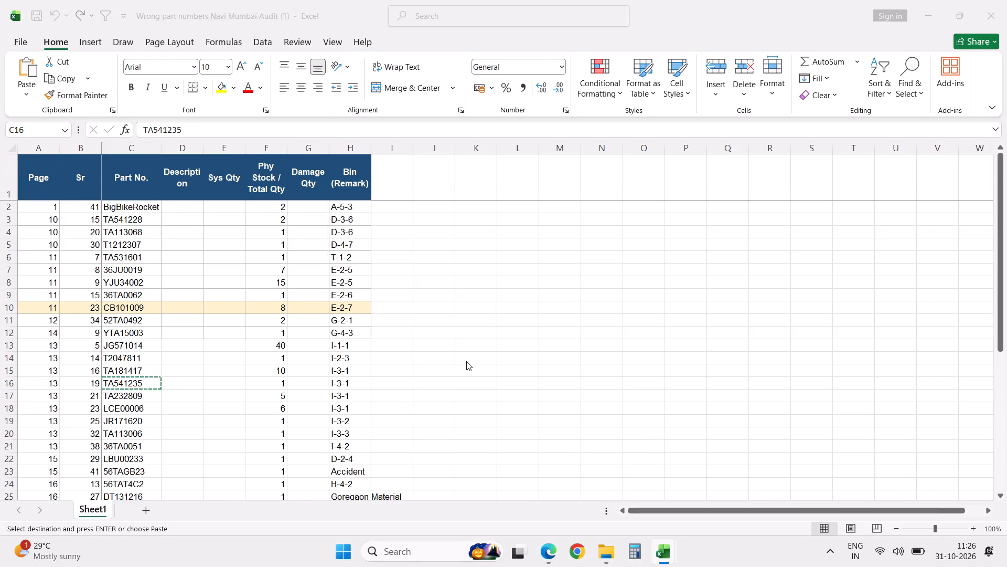
key("Return")
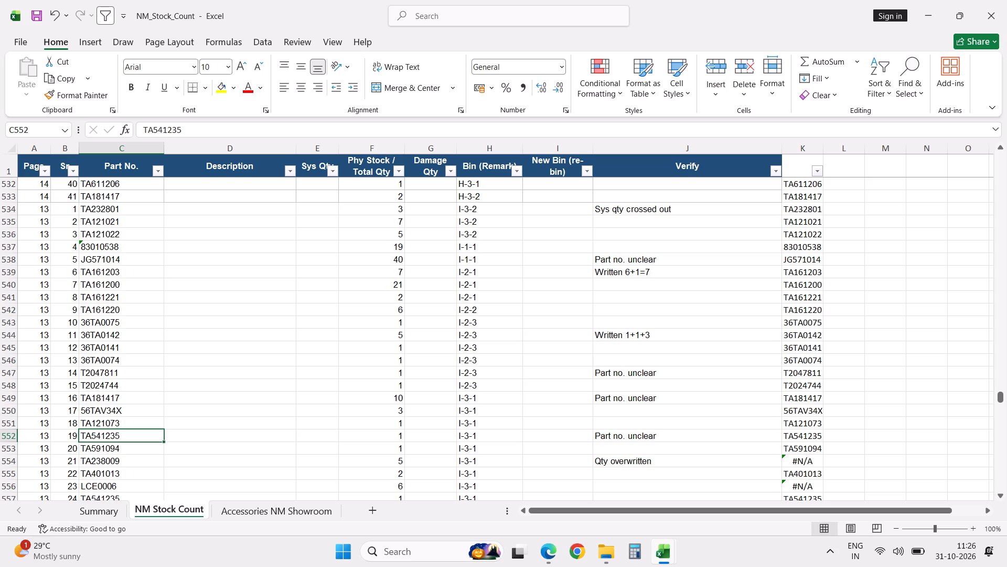
Replace the Part No. in row 554 of NM Stock Count with TA232809, copied from Wrong part numbers Navi Mumbai Audit (1).
key("Down")
key("Down")
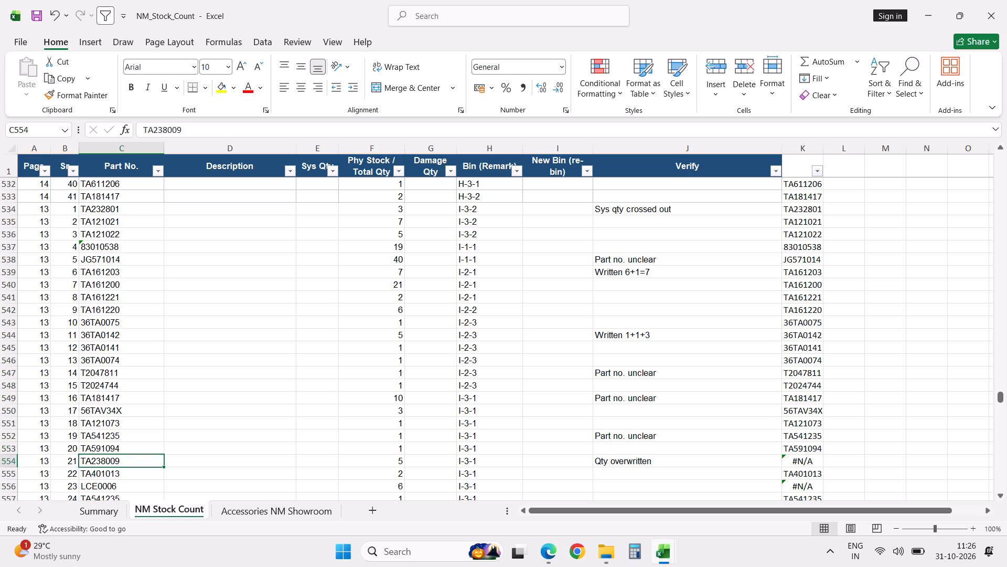
key("alt+Tab")
key("Down")
key("ctrl+c")
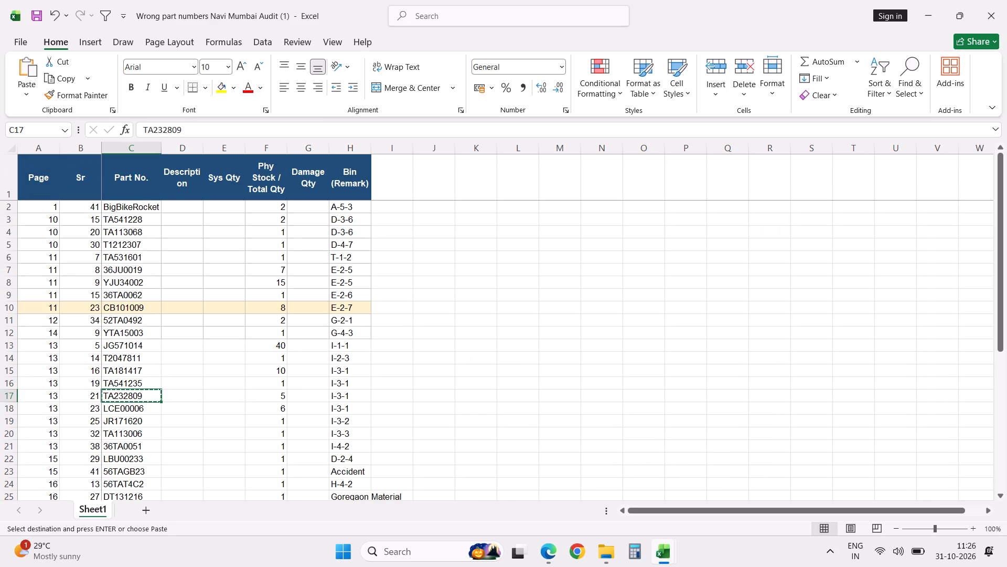
key("alt+Tab")
key("Return")
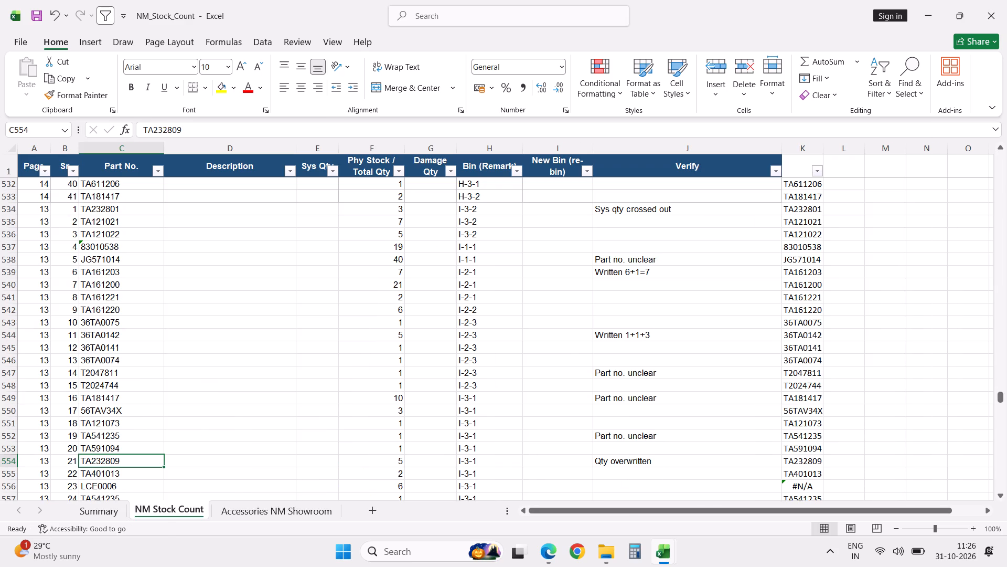
Replace the Part No. in row 556 of NM Stock Count with LCE00006, copied from Wrong part numbers Navi Mumbai Audit (1).
key("Down")
key("Down")
key("alt+Tab")
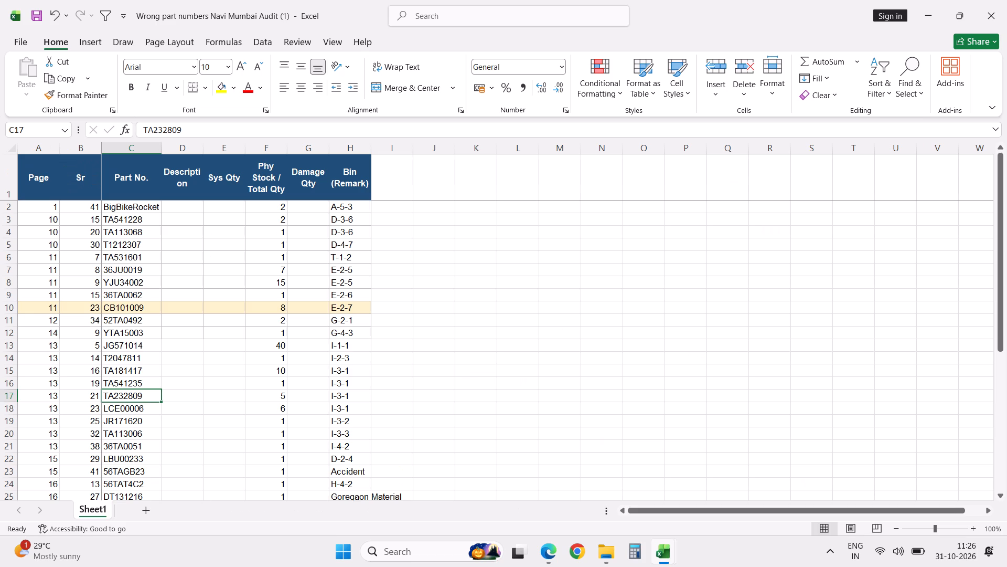
key("Down")
key("ctrl+c")
key("alt+Tab")
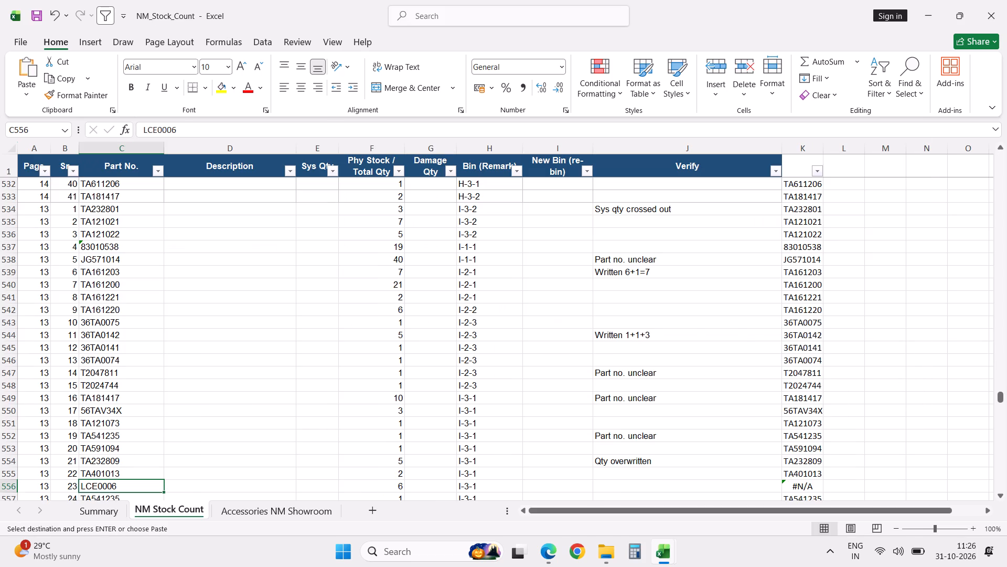
key("Return")
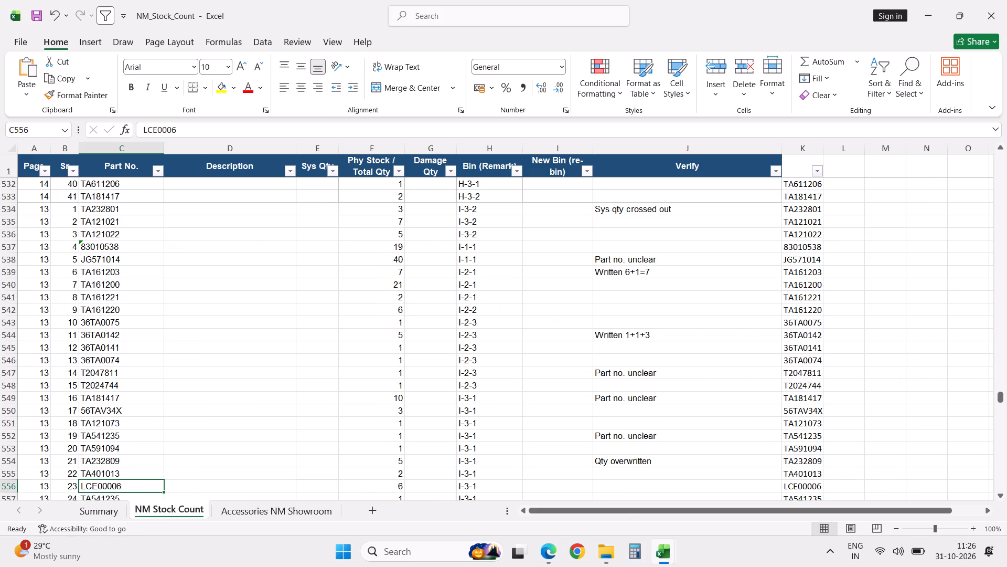
Replace the Part No. in row 558 of NM Stock Count with JR171620, copied from Wrong part numbers Navi Mumbai Audit (1).
key("alt+Tab")
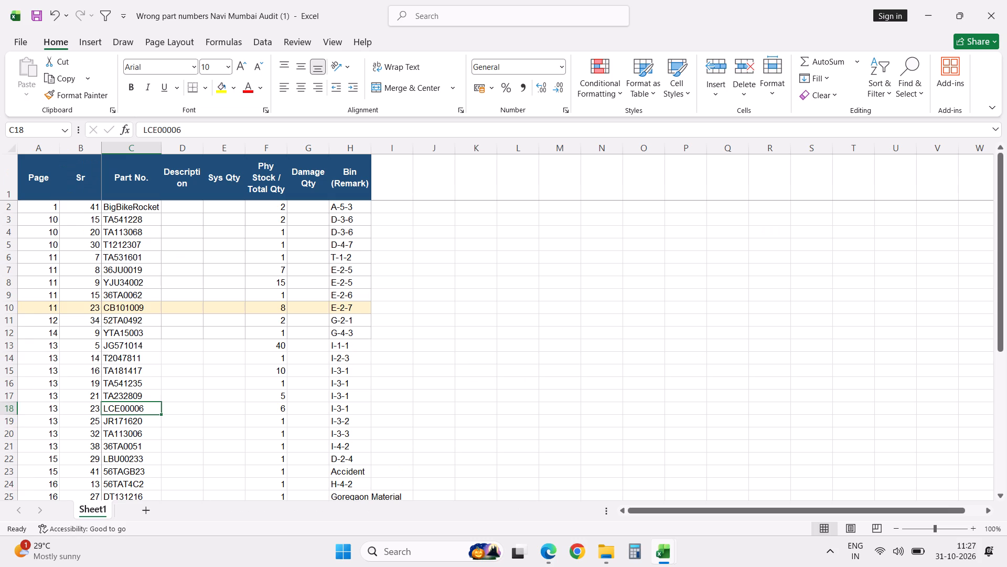
key("Down")
key("ctrl+c")
key("alt+Tab")
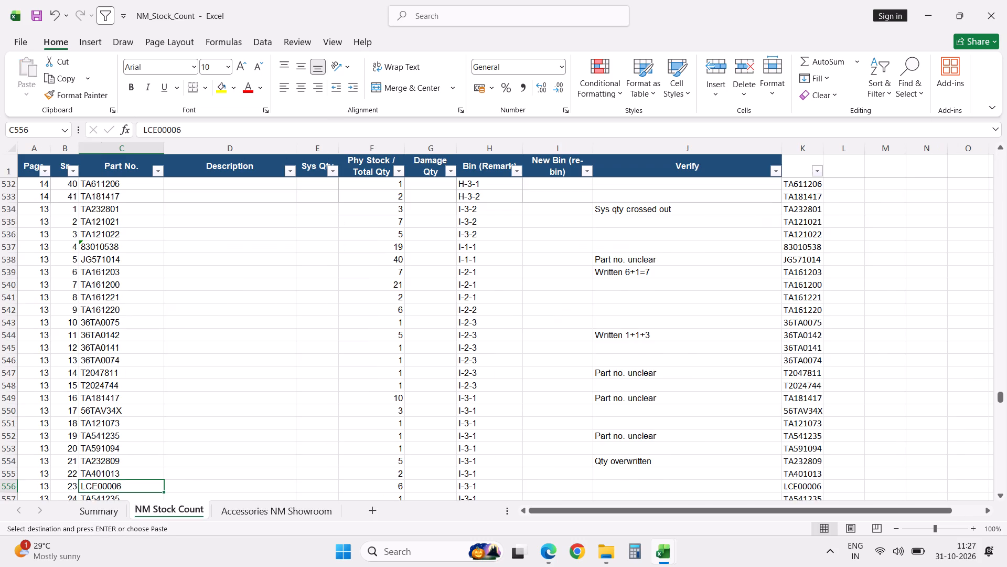
key("Down")
key("Down")
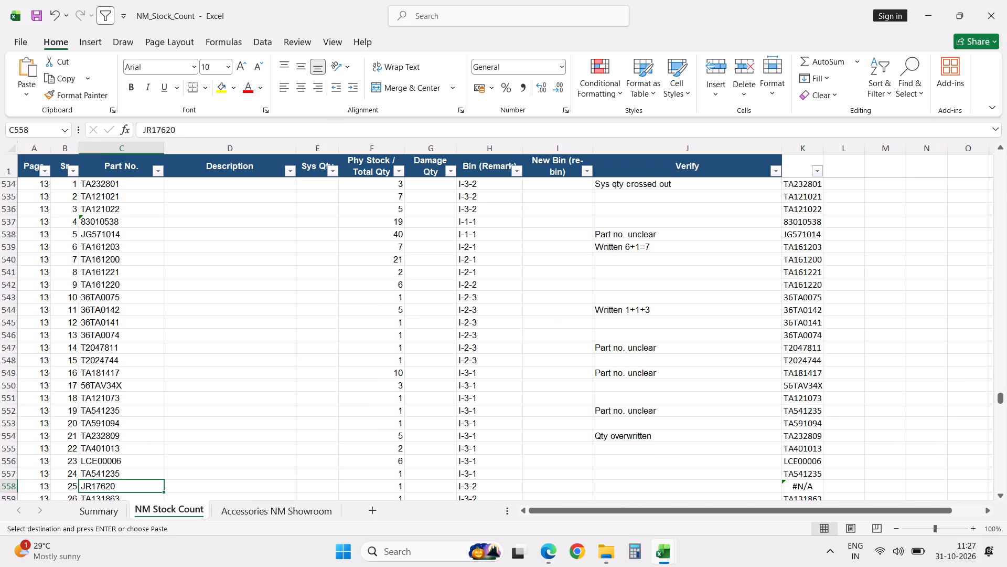
key("Return")
Replace the Part No. in row 565 of NM Stock Count with TA113006, copied from Wrong part numbers Navi Mumbai Audit (1).
key("Down")
key("Down")
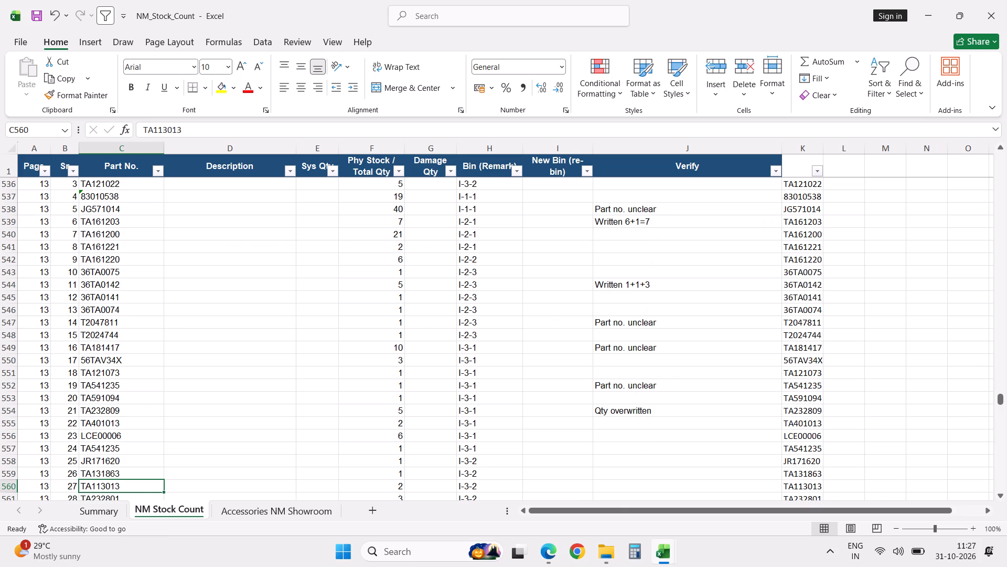
key("Down")
key("Down")
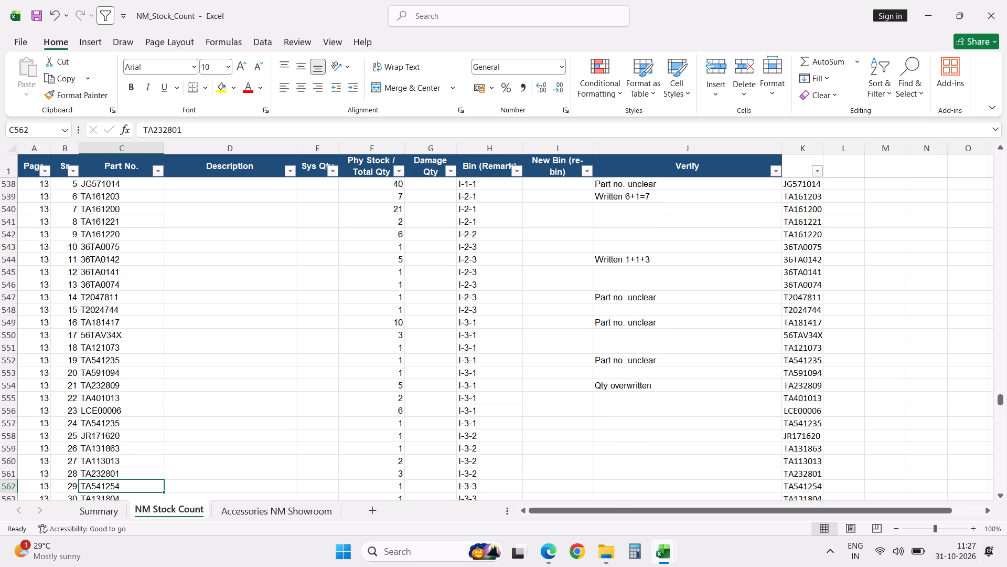
key("Down")
key("Down")
key("Down")
key("Down")
key("Up")
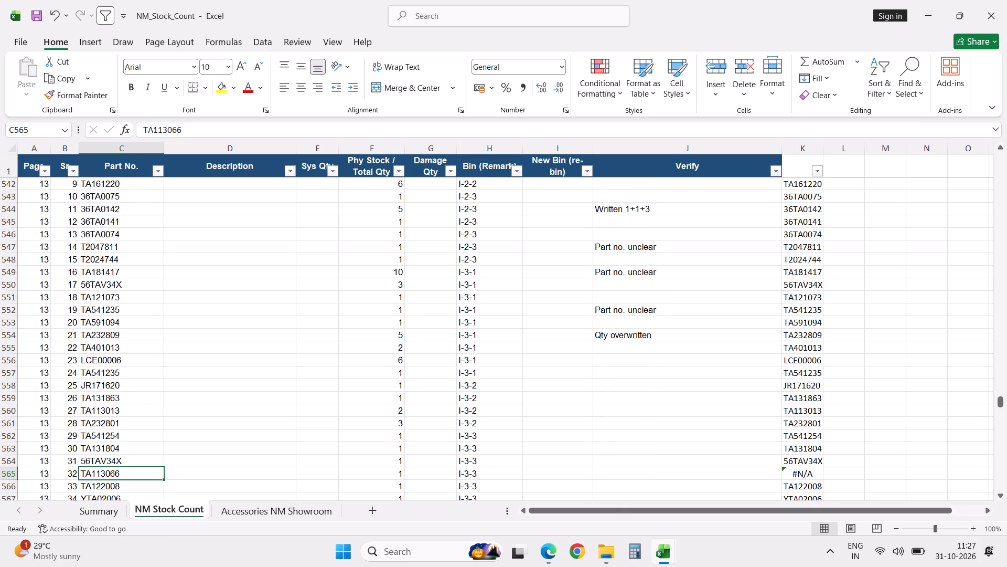
key("alt+Tab")
key("Down")
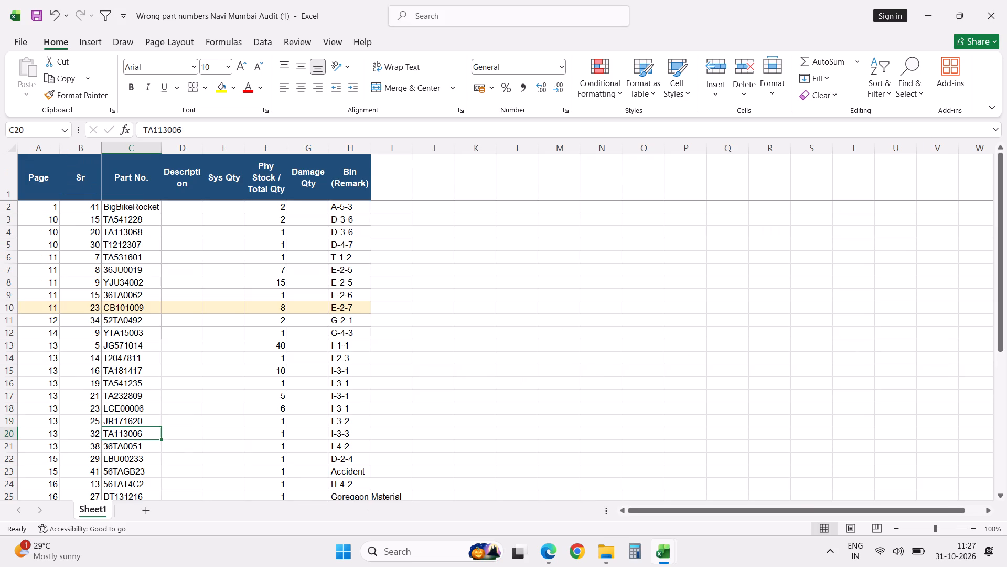
key("ctrl+c")
key("alt+Tab")
key("Return")
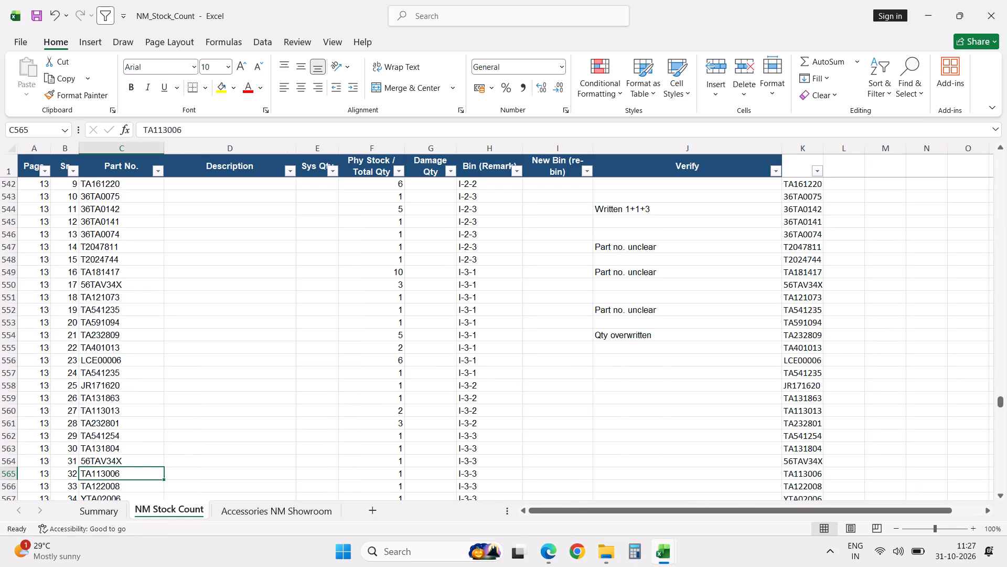
Replace the Part No. in row 571 of NM Stock Count with 36TA0051, copied from Wrong part numbers Navi Mumbai Audit (1).
key("alt+Tab")
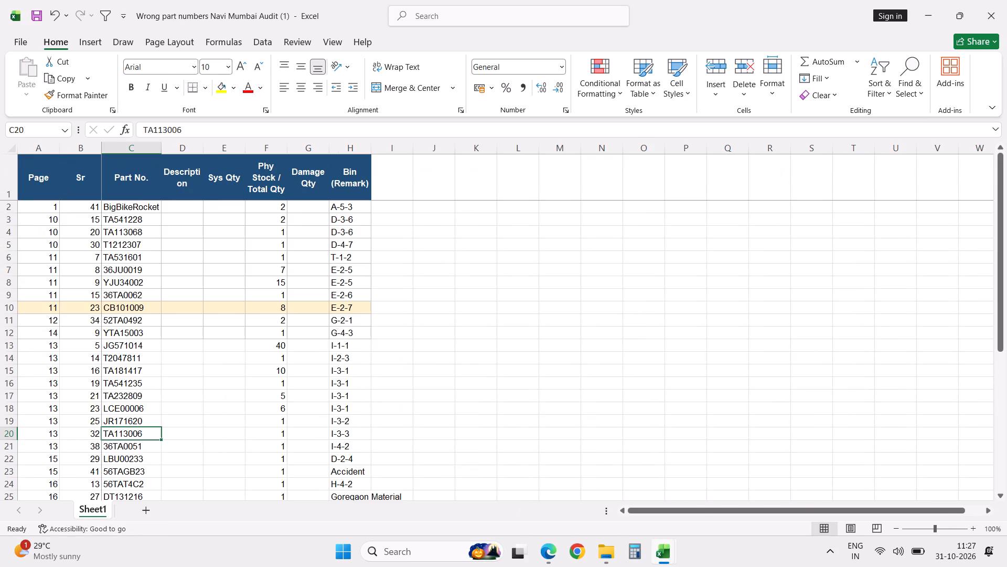
key("Down")
key("ctrl+c")
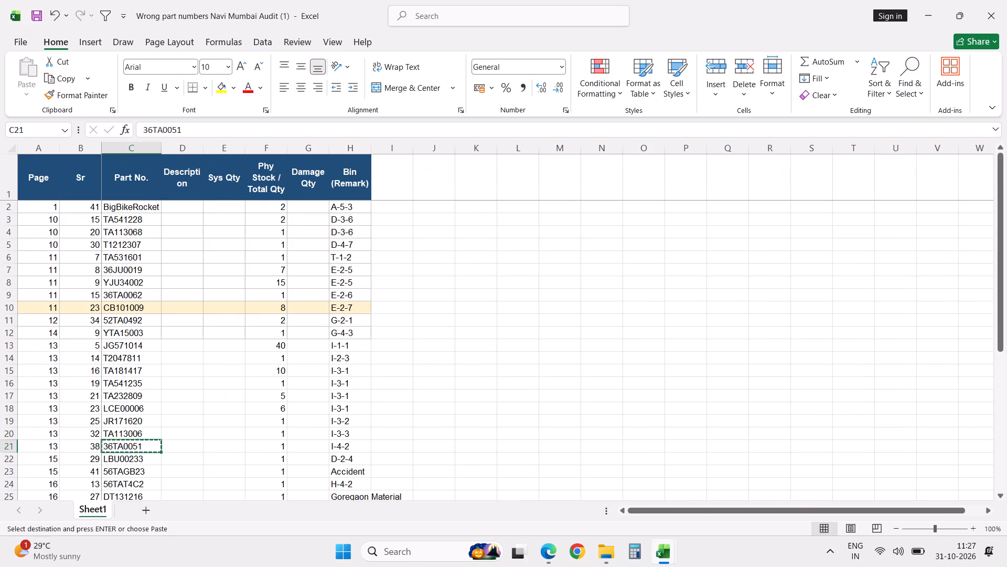
key("alt+Tab")
key("Down")
key("Down")
key("Down")
key("Down")
key("Down")
key("Down")
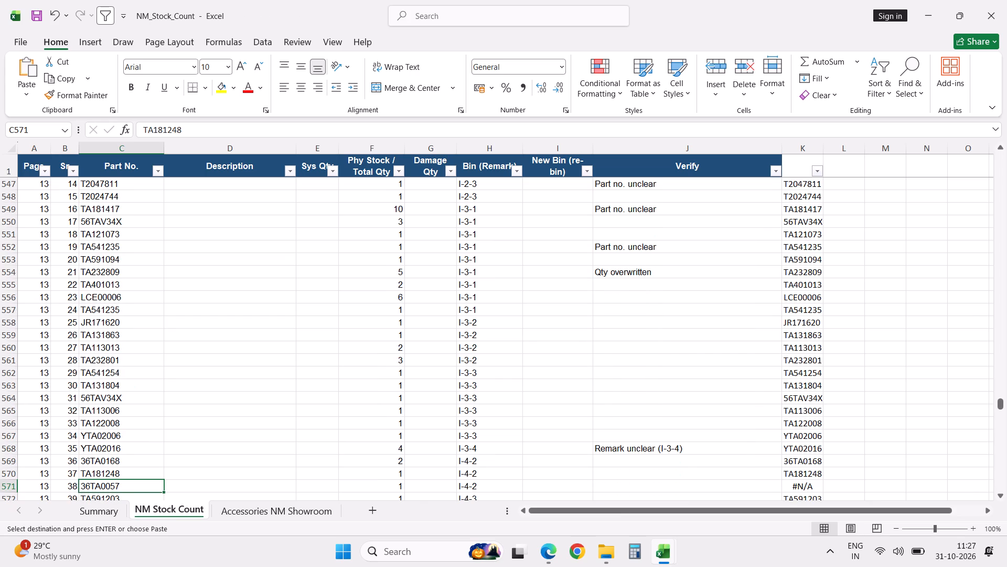
key("Return")
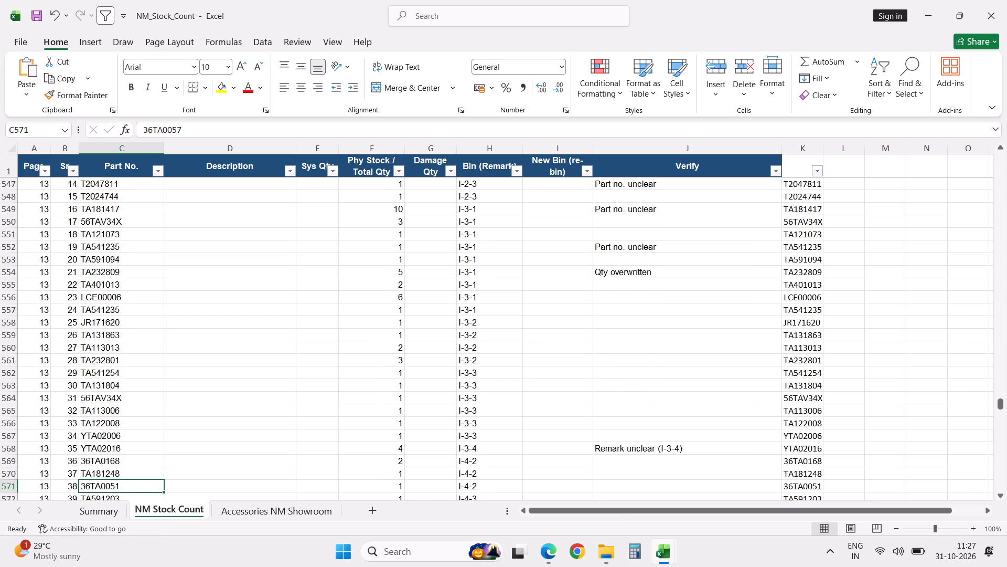
Replace the Part No. in row 603 of NM Stock Count with LBU00233, copied from Wrong part numbers Navi Mumbai Audit (1).
key("alt+Tab")
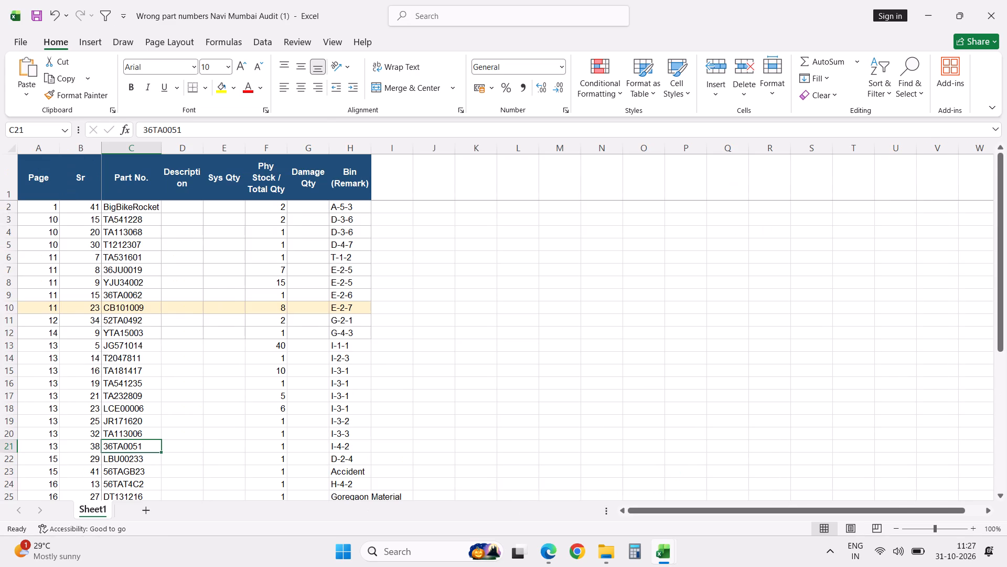
key("Down")
key("ctrl+c")
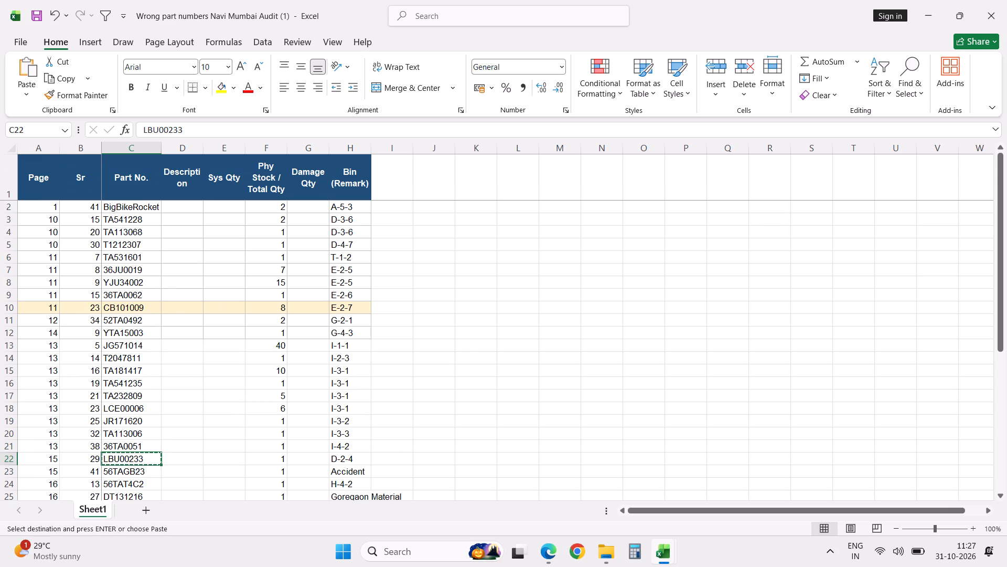
key("alt+Tab")
key("Down")
key("Down")
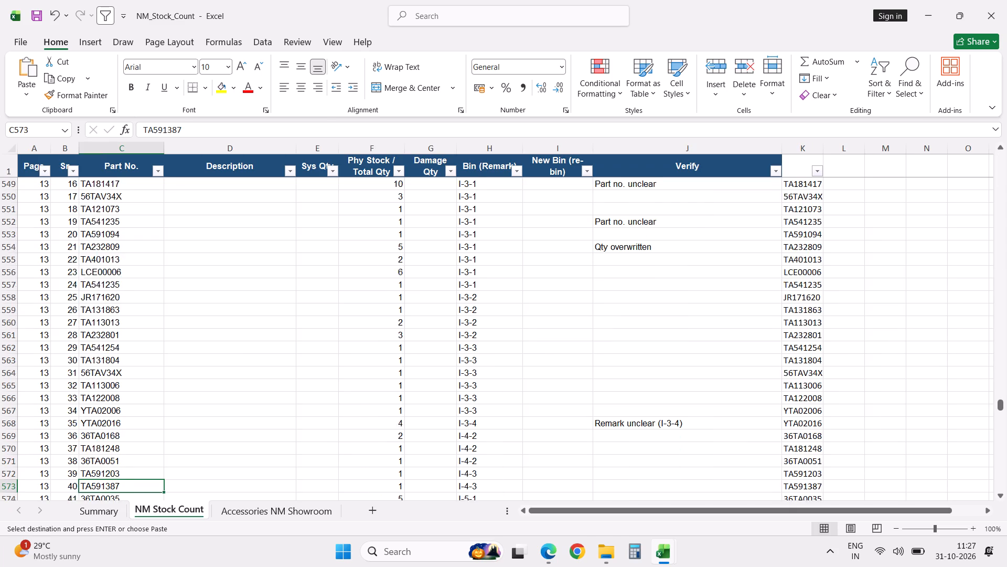
key("Down")
key("Down")
key("Down")
key("Down")
key("Down")
key("Down")
key("Down")
key("Down")
key("Down")
key("Down")
key("Down")
key("Down")
key("Down")
key("Down")
key("Down")
key("Down")
key("Down")
key("Down")
key("Down")
key("Down")
key("Down")
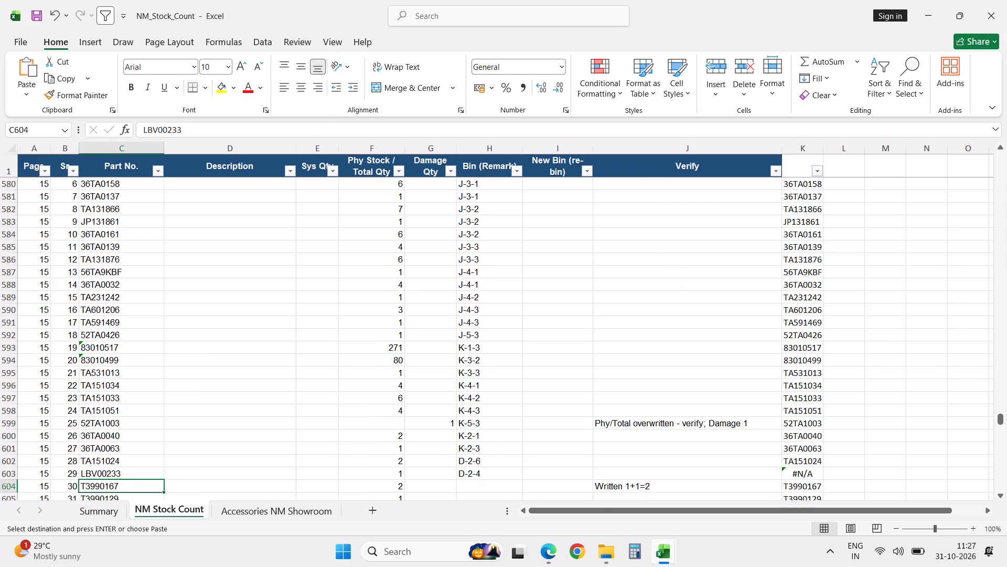
key("Up")
key("Return")
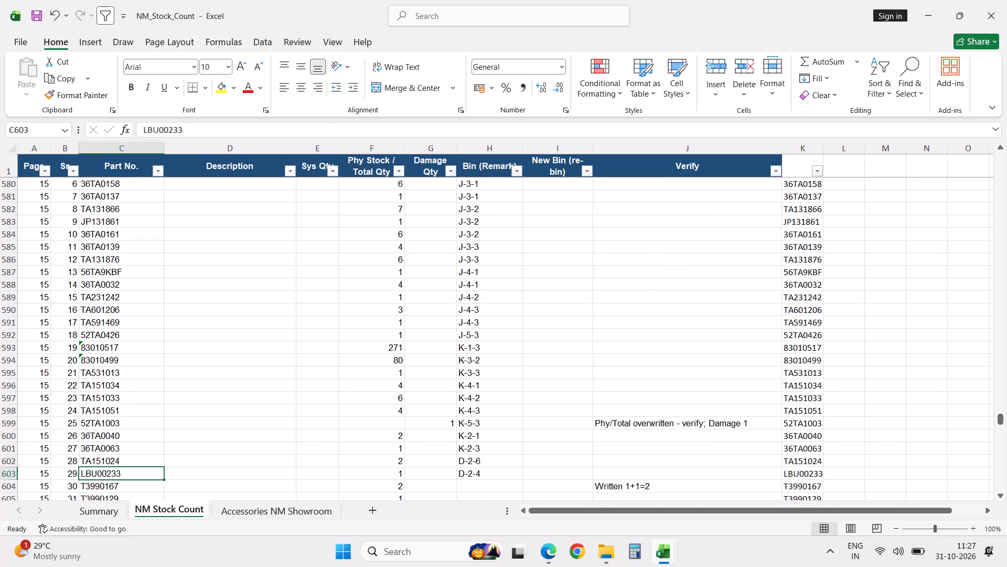
Paste 56TAGB23 from Wrong part numbers Navi Mumbai Audit (1) into the Part No. of row 615 in NM Stock Count and recheck it against the list.
key("alt+Tab")
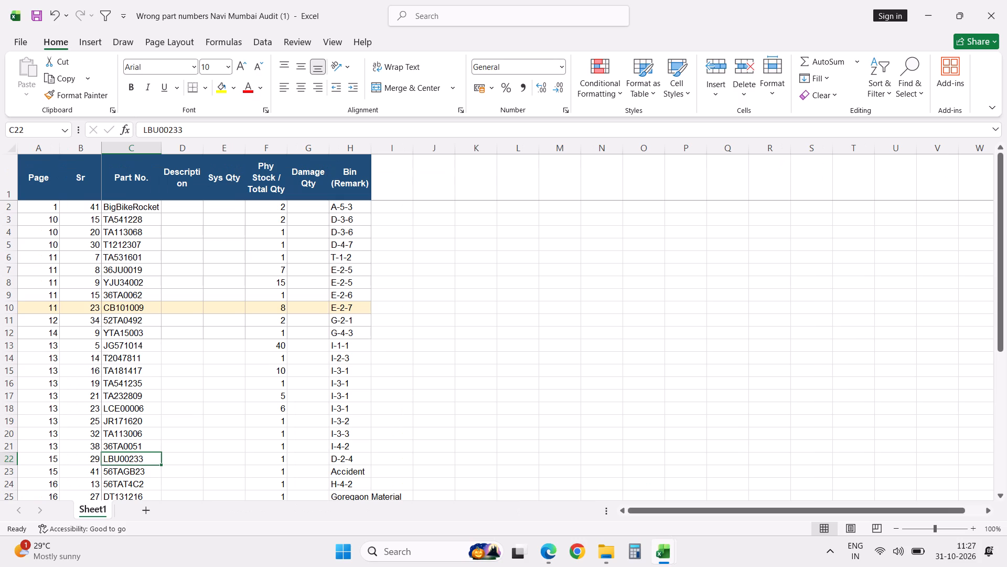
key("Down")
key("ctrl+c")
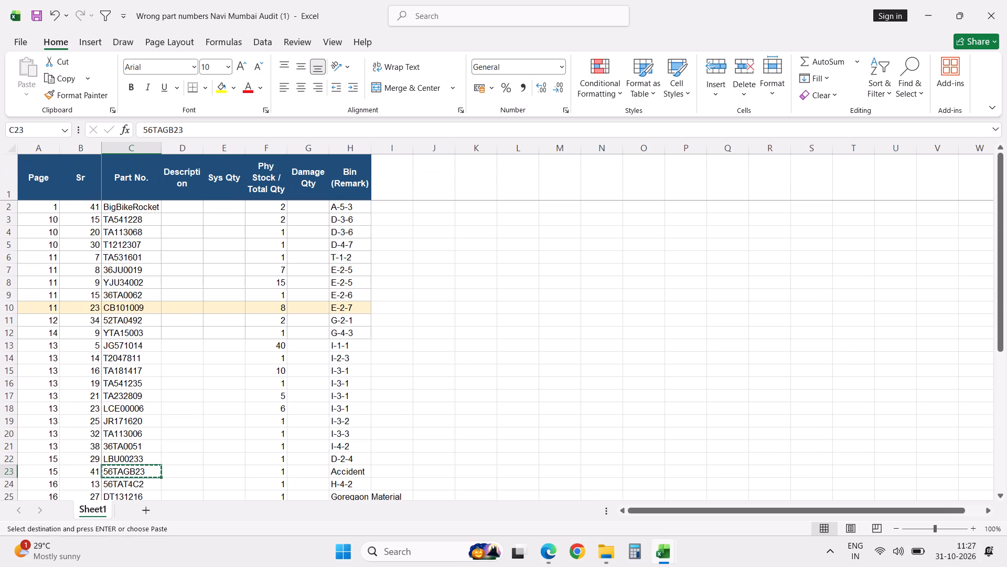
key("alt+Tab")
key("Down")
key("Down")
key("Down")
key("Down")
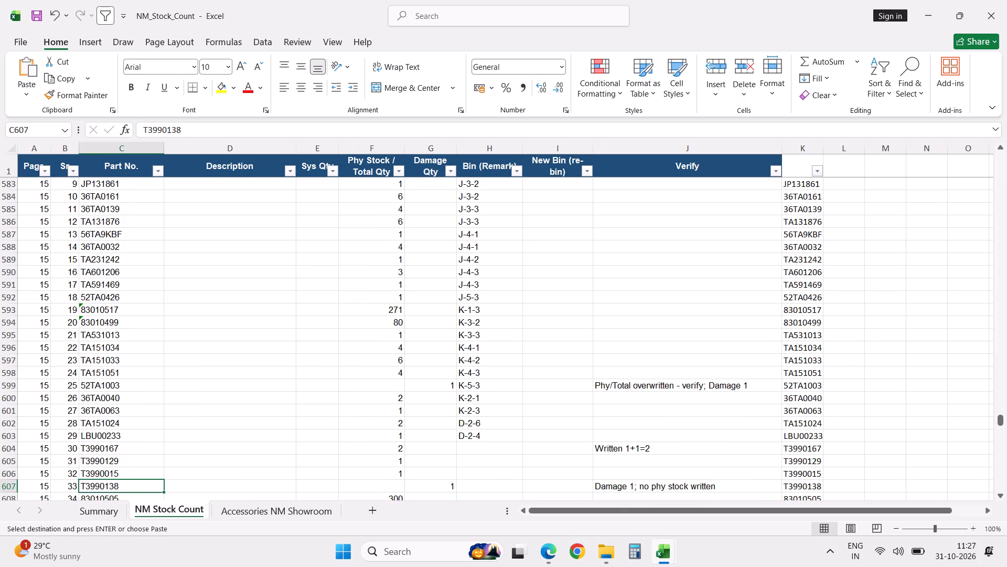
key("Down")
key("Down")
key("Down")
key("Down")
key("Down")
key("Down")
key("Down")
key("Down")
key("Down")
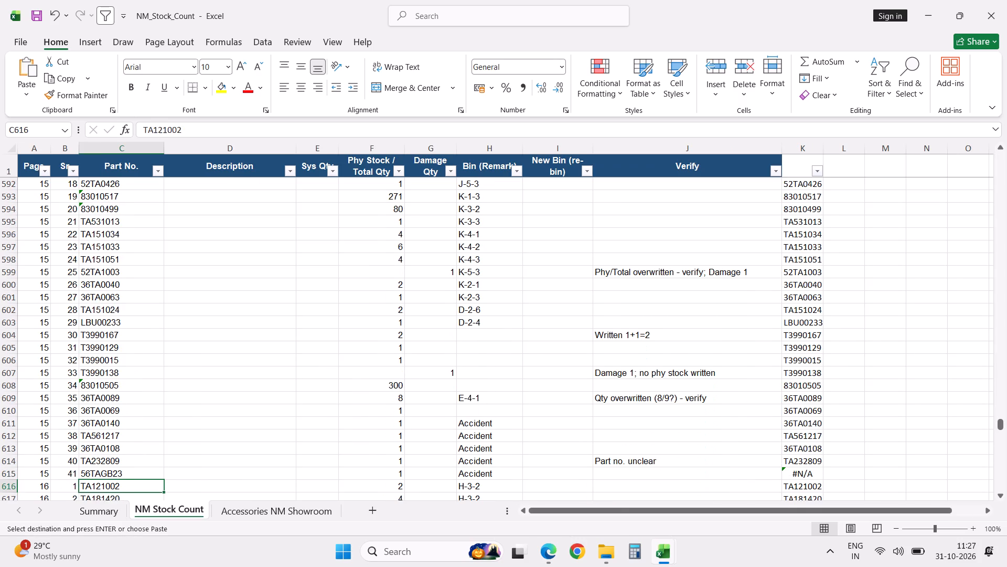
key("Up")
key("Return")
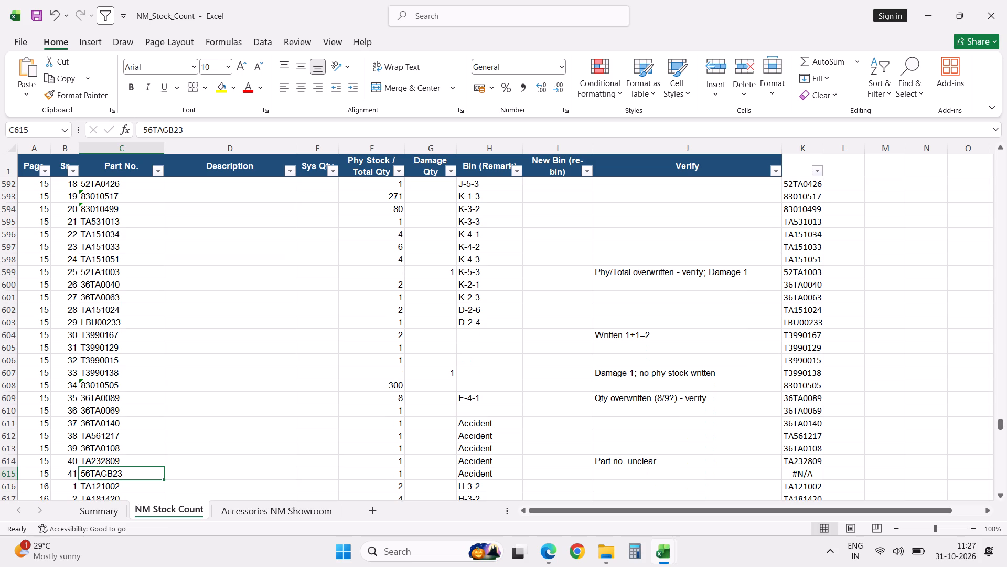
key("ctrl+v")
key("alt+Tab")
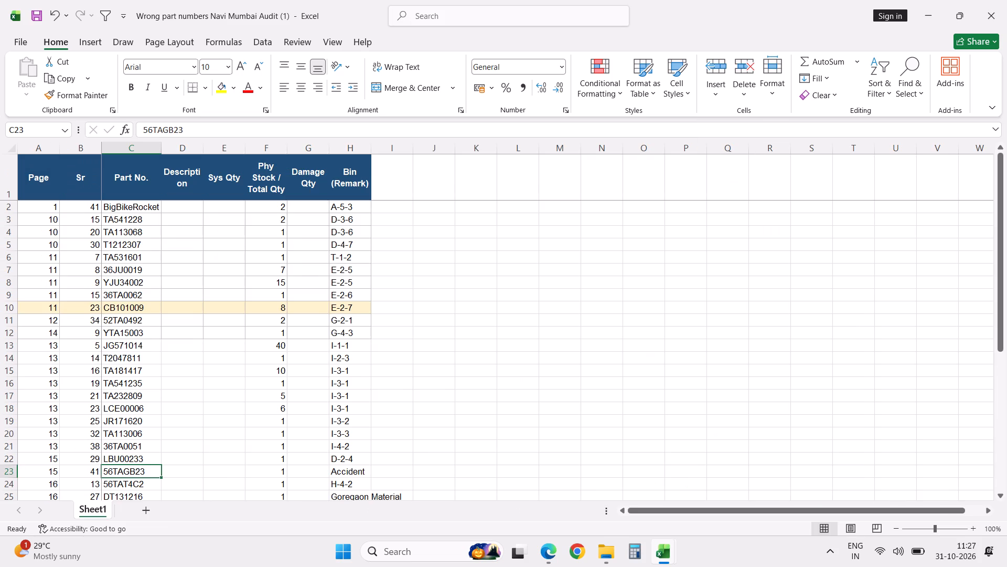
key("alt+Tab")
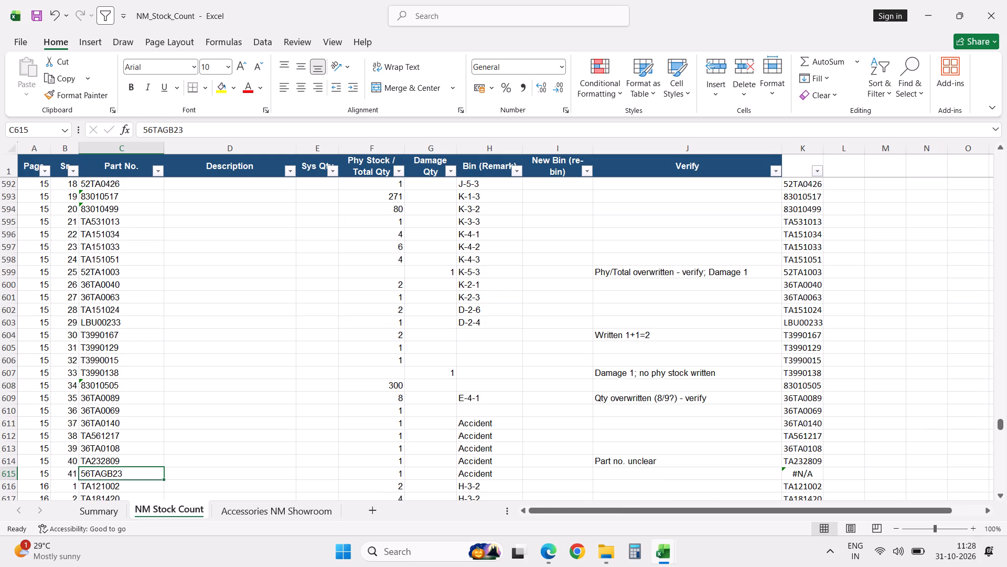
Paste 56TAT4C2 from Wrong part numbers Navi Mumbai Audit (1) into the Part No. of row 628 in NM Stock Count and recheck it against the list.
key("alt+Tab")
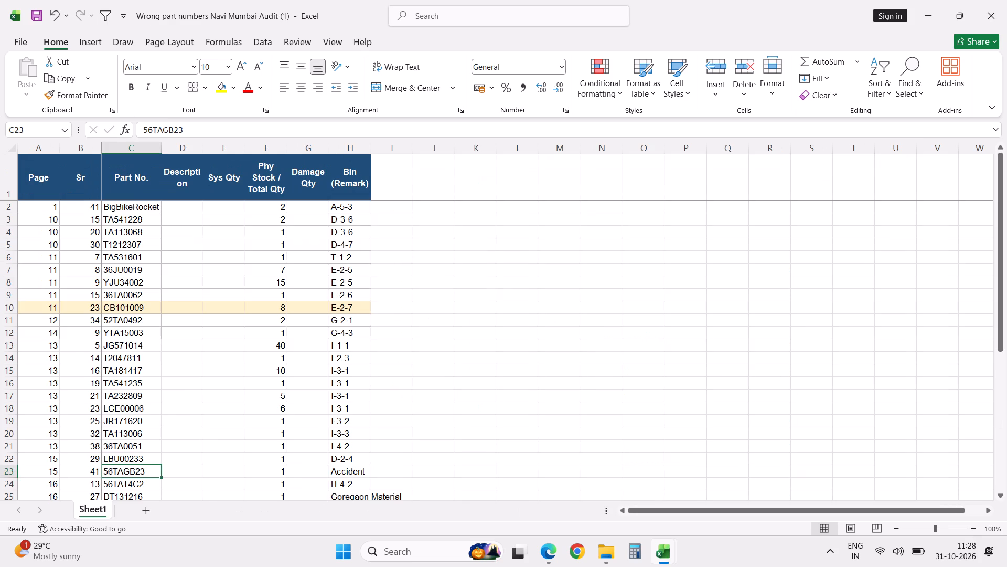
key("Down")
key("ctrl+c")
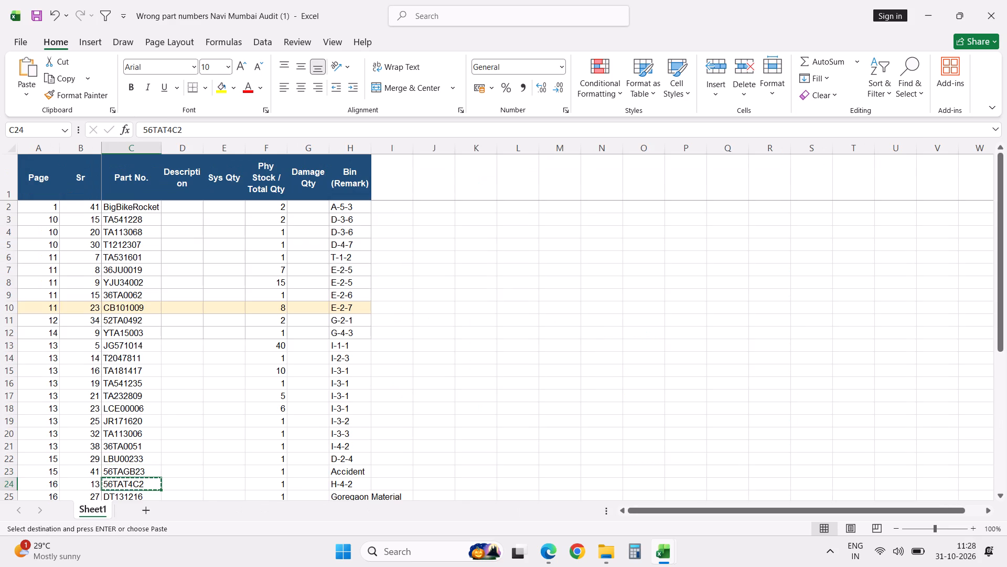
key("alt+Tab")
key("Down")
key("Down")
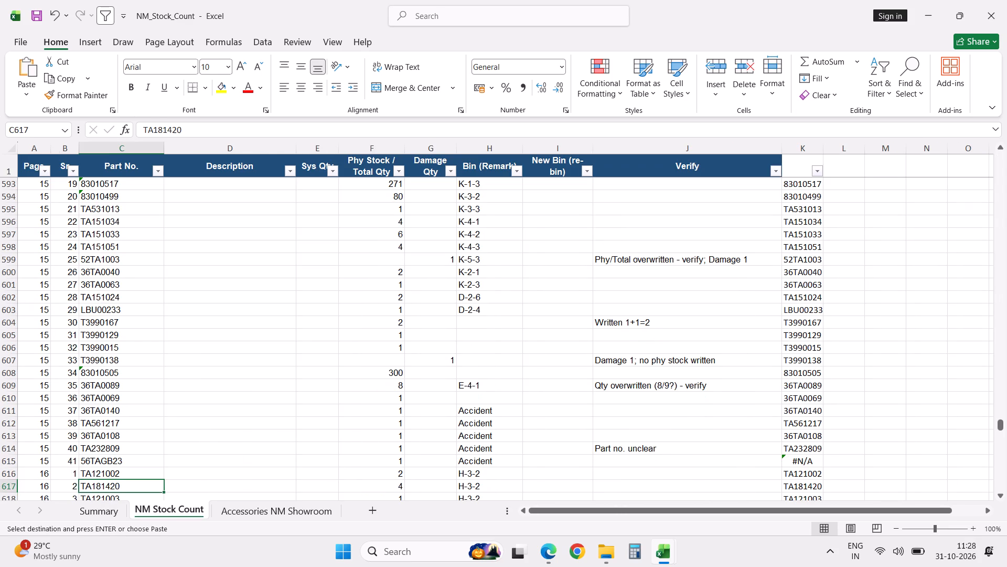
key("Down")
key("Down")
key("Down")
key("Down")
key("Down")
key("Down")
key("Down")
key("Down")
key("Down")
key("Down")
key("Down")
key("Down")
key("Down")
key("Down")
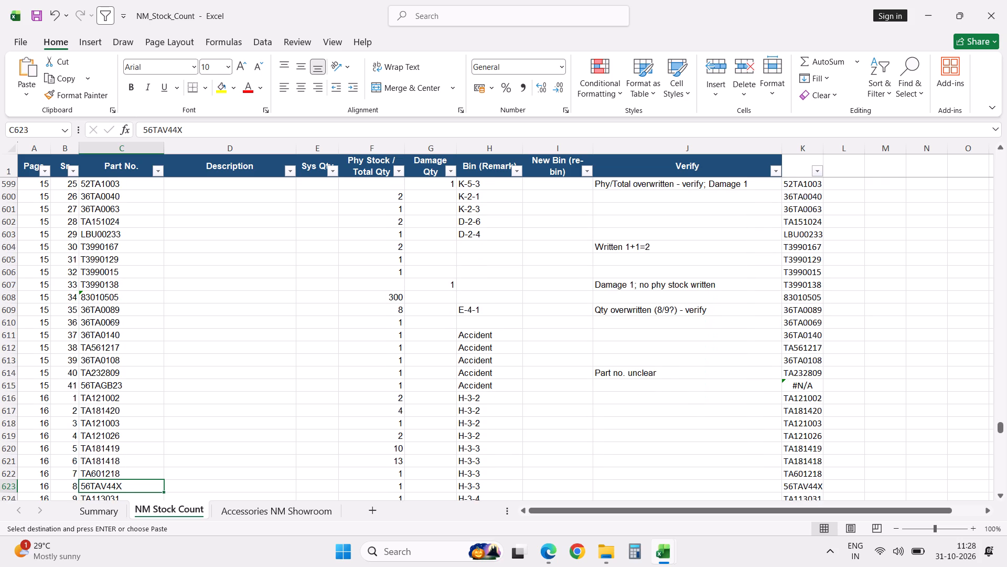
key("Up")
key("Up")
key("Up")
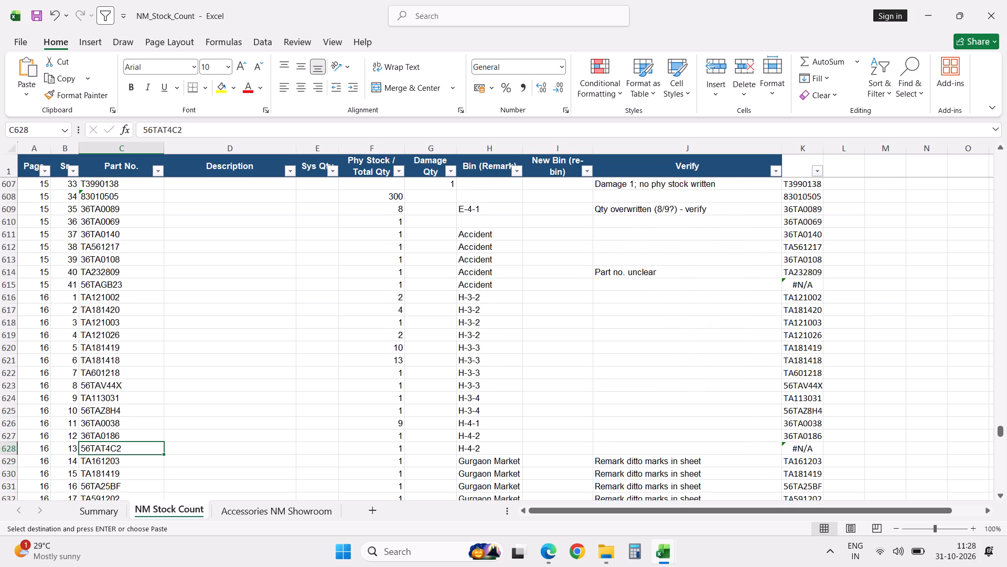
key("Return")
key("alt+Tab")
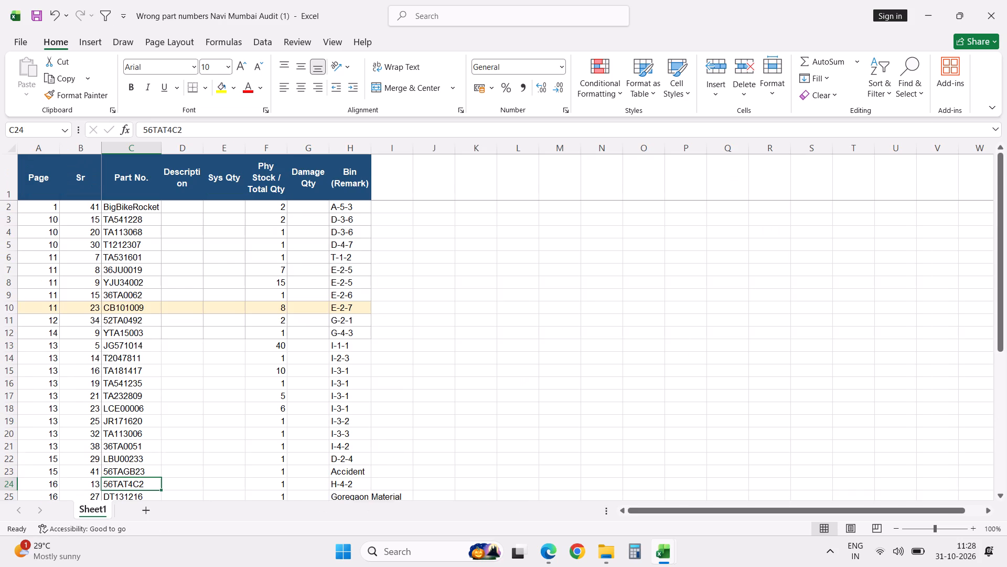
key("alt+Tab")
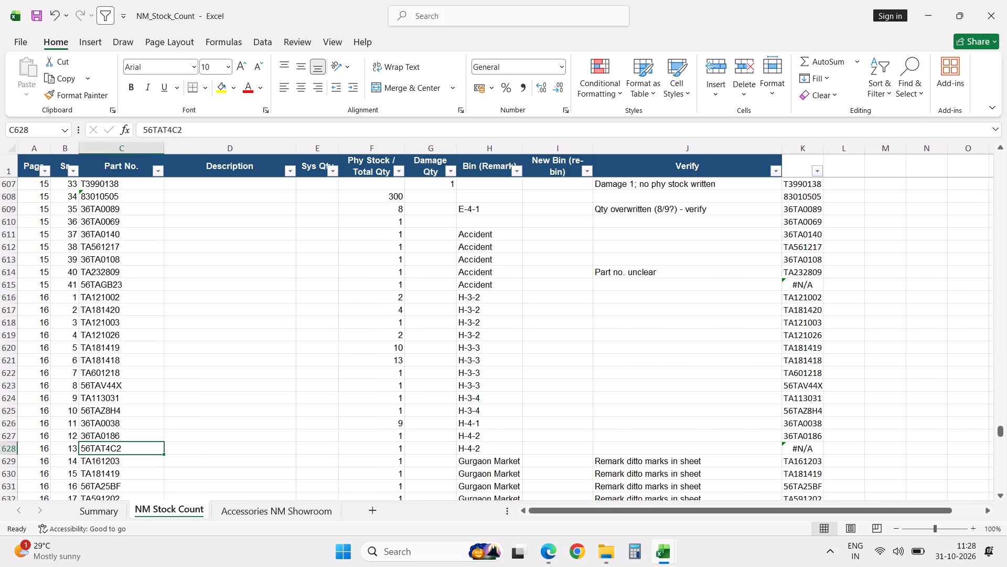
Paste DT131216 from Wrong part numbers Navi Mumbai Audit (1) into the Part No. of row 642 in NM Stock Count.
key("Down")
key("Down")
key("Down")
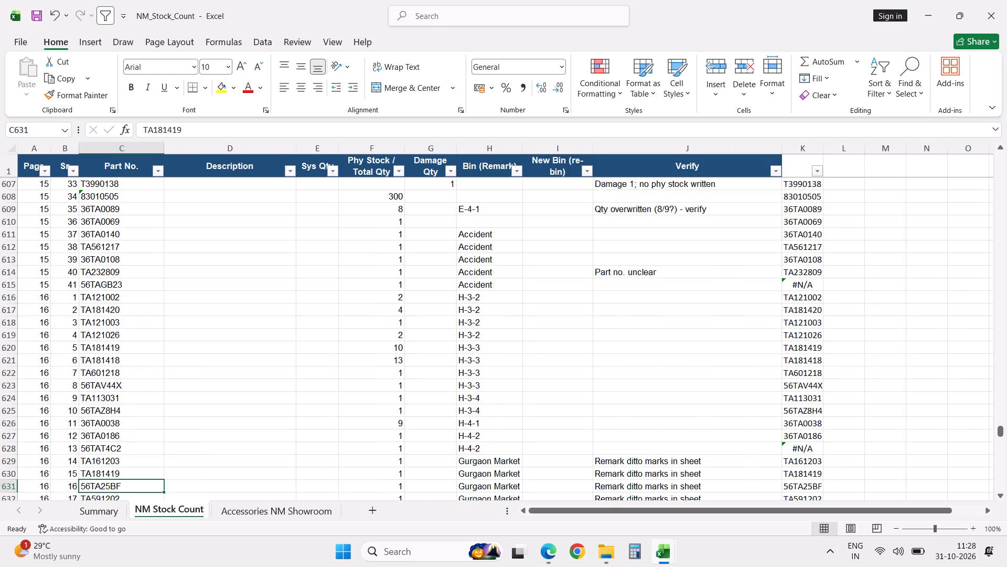
key("alt+Tab")
scroll(466, 361, "down", 1)
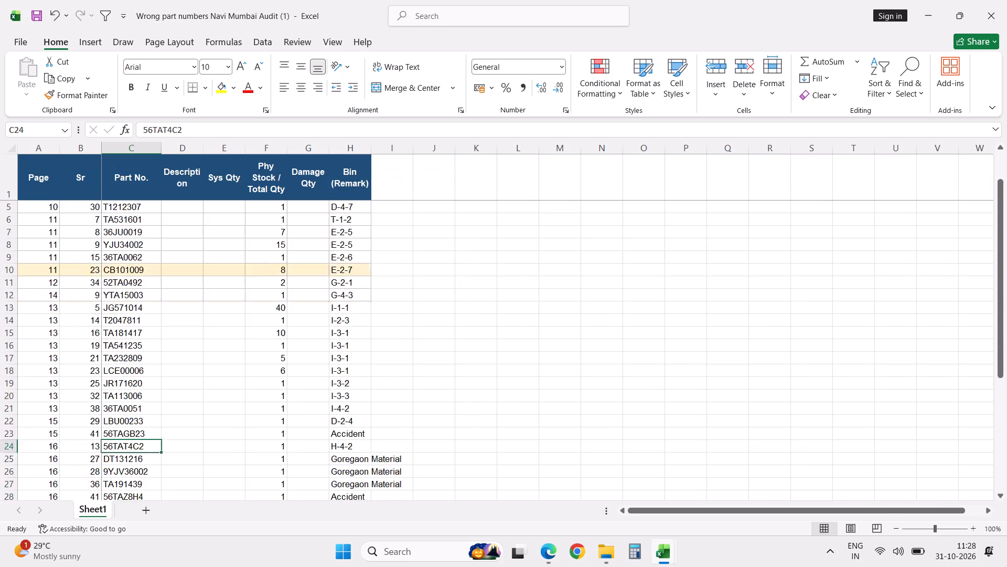
scroll(466, 361, "down", 6)
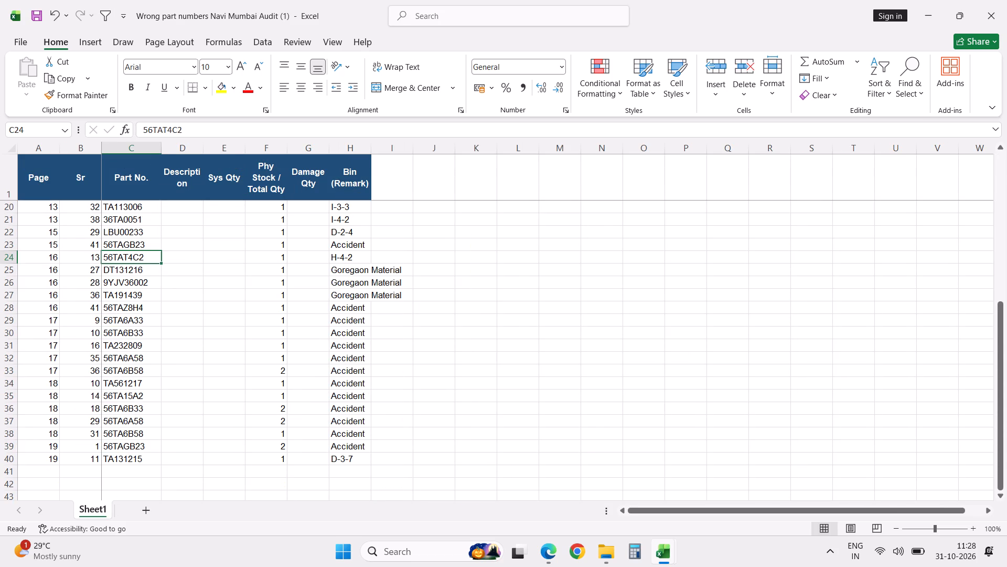
key("Down")
key("ctrl+c")
key("alt+Tab")
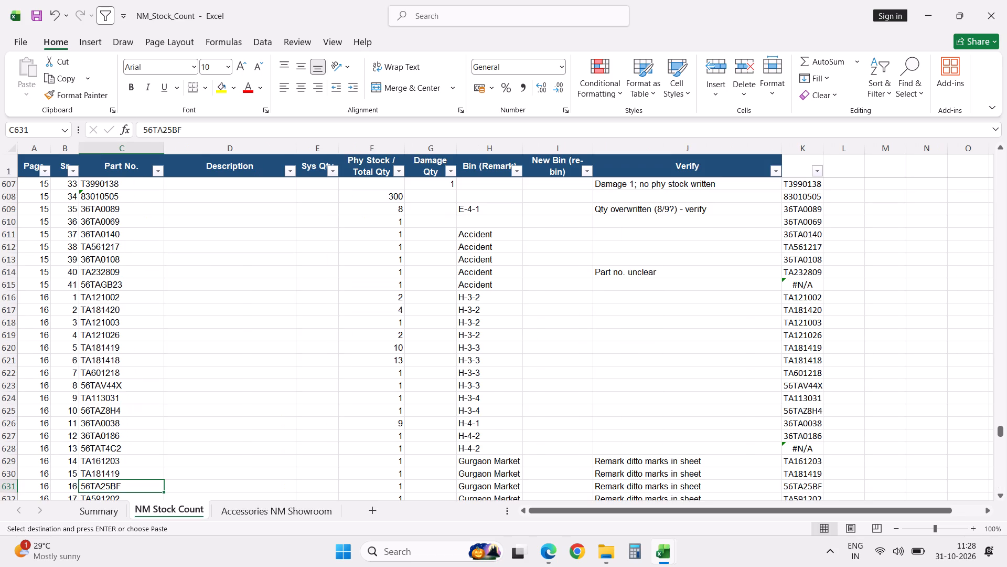
key("Down")
key("Down")
key("Down")
key("Down")
key("Down")
key("Down")
key("Down")
key("Down")
key("Down")
key("Down")
key("Down")
key("Down")
key("Down")
key("Down")
key("Down")
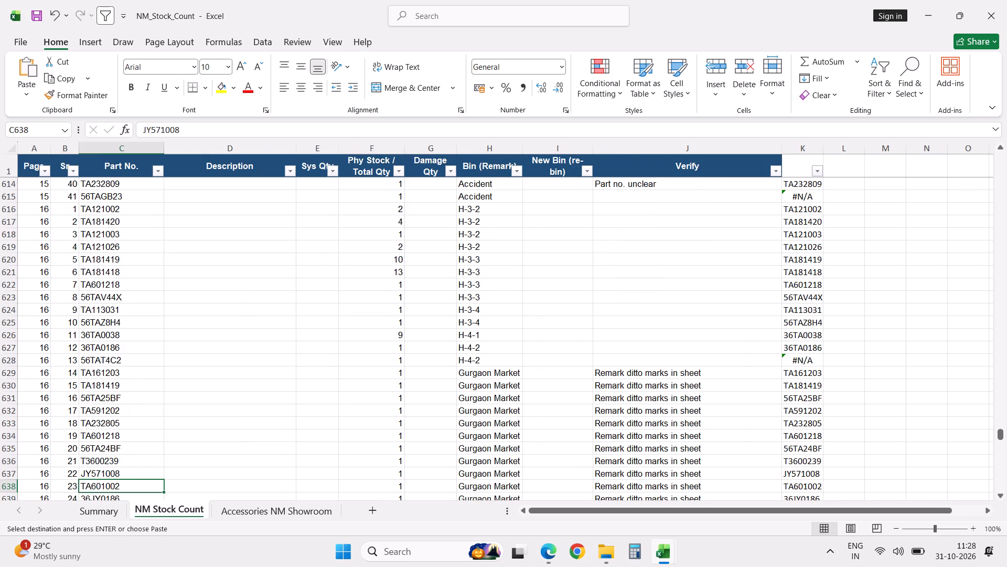
key("Up")
key("Up")
key("Up")
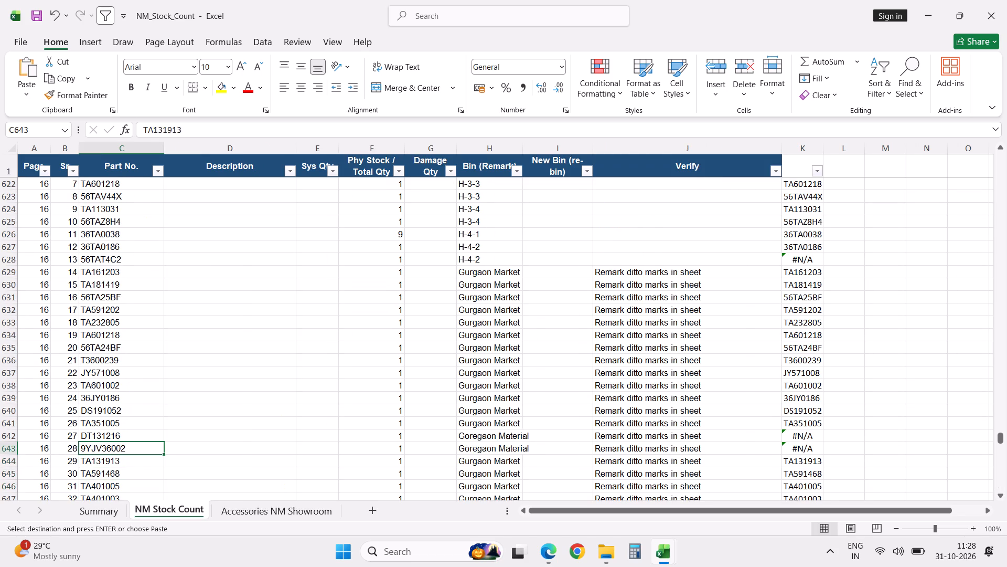
key("Up")
key("Return")
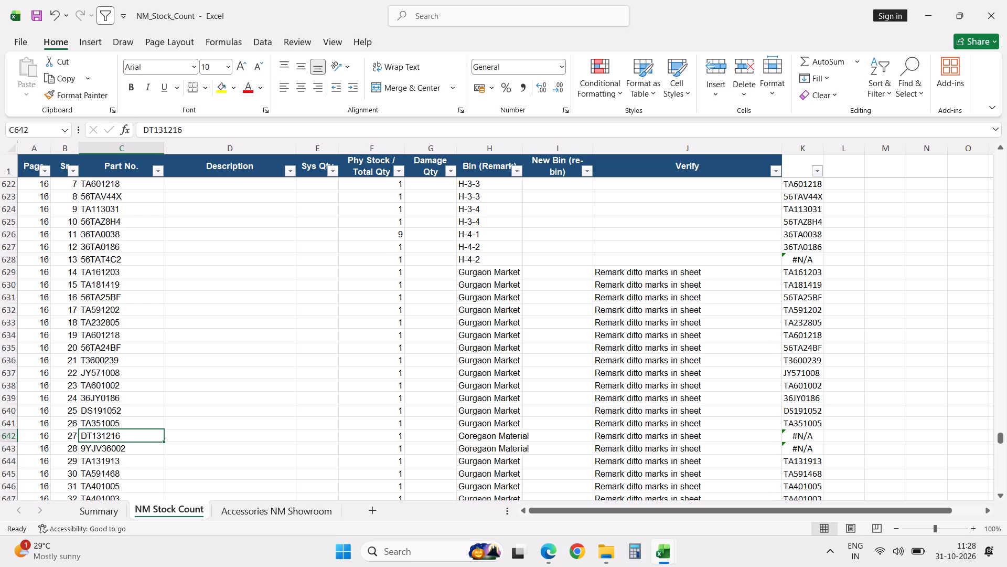
Paste 9YJV36002 from Wrong part numbers Navi Mumbai Audit (1) into the Part No. of row 643 in NM Stock Count.
key("alt+Tab")
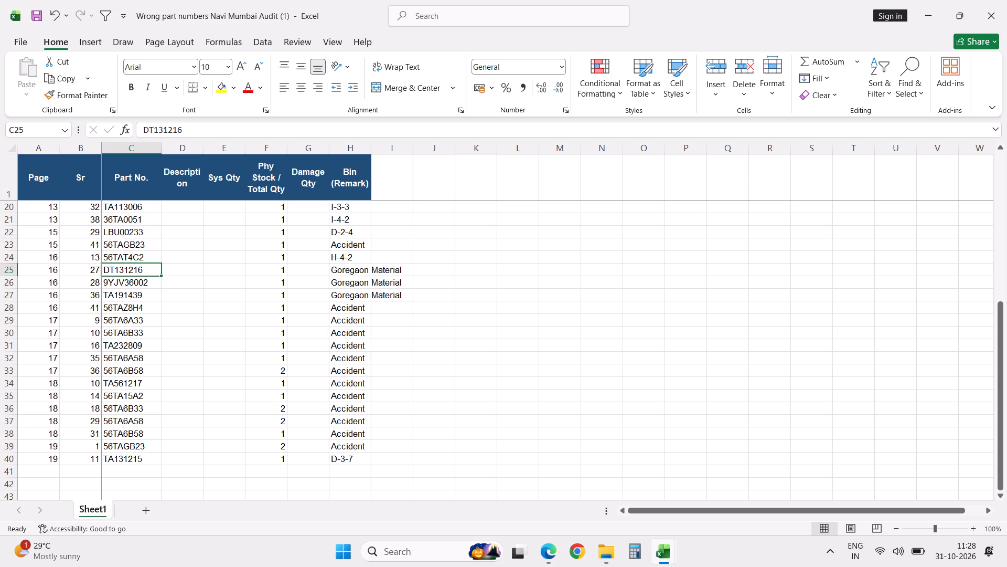
key("Down")
key("alt+Tab")
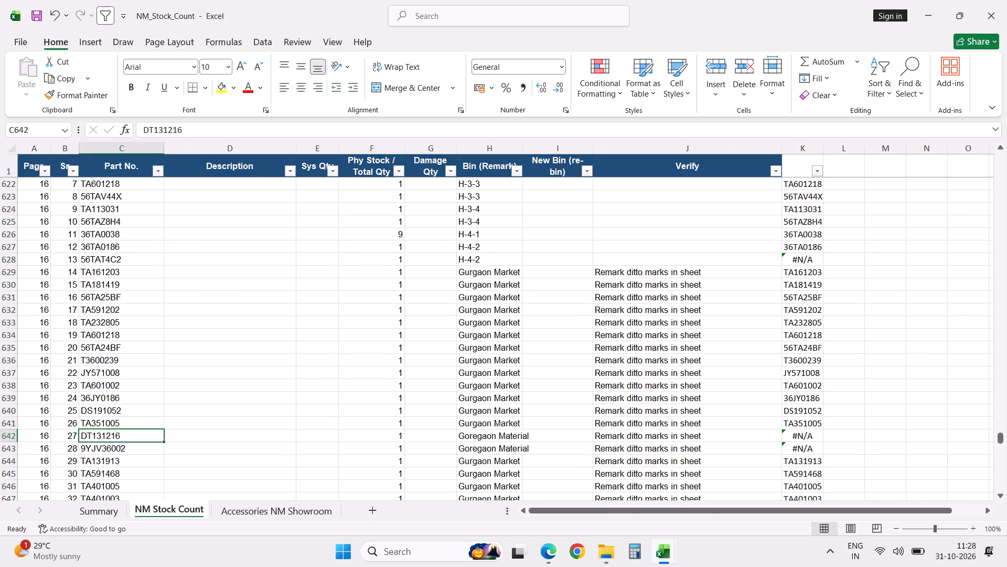
key("Down")
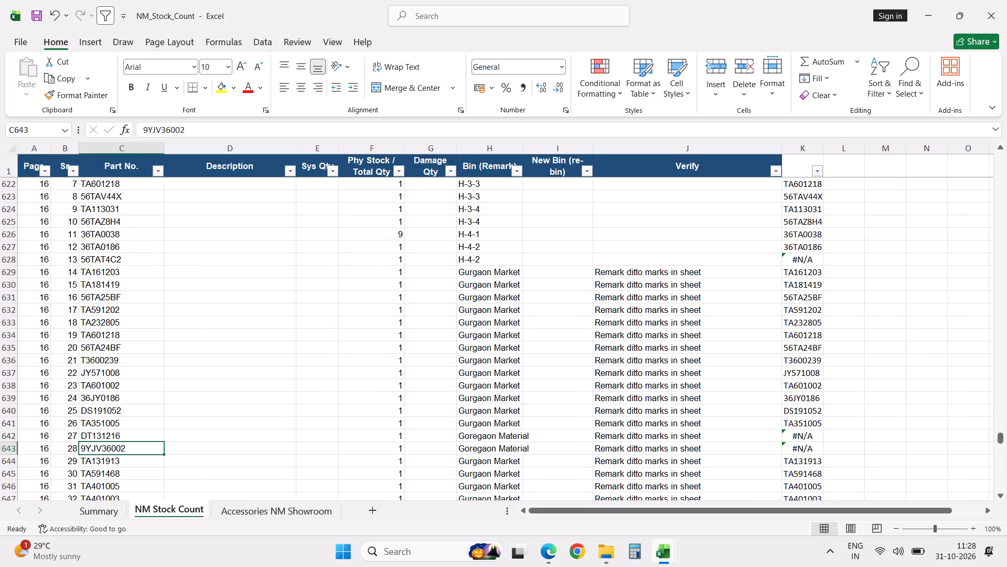
key("alt+Tab")
key("Down")
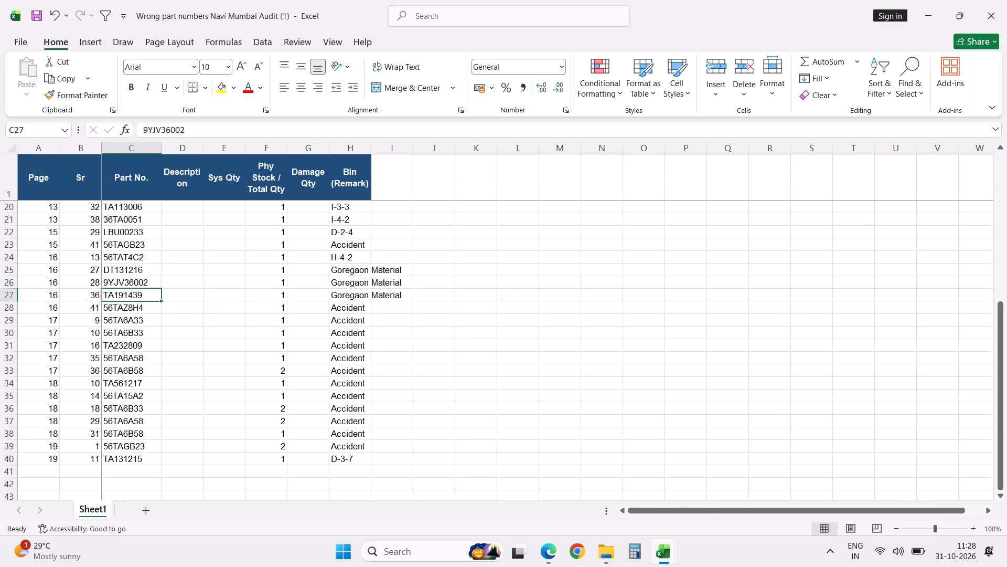
key("Up")
key("ctrl+c")
key("alt+Tab")
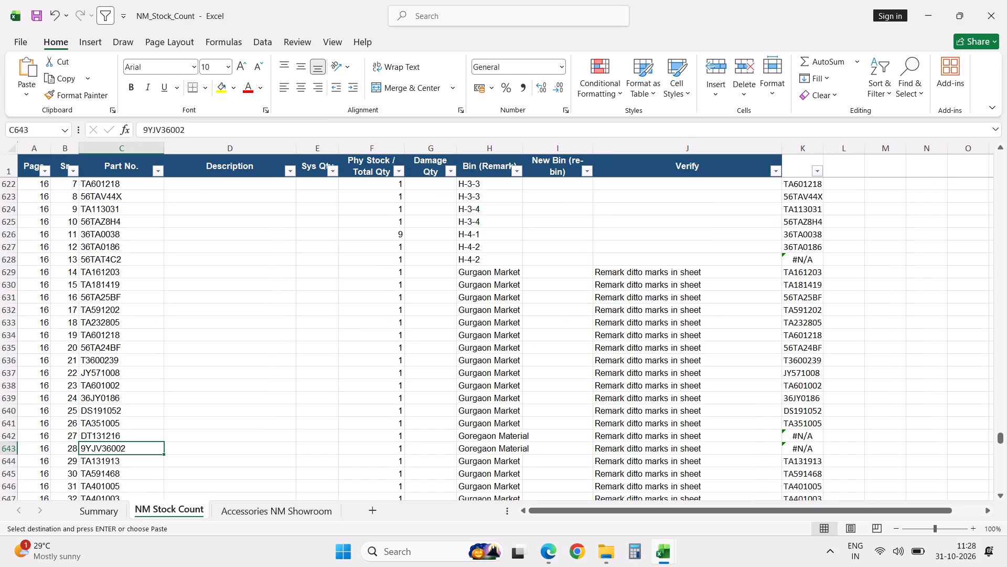
key("Return")
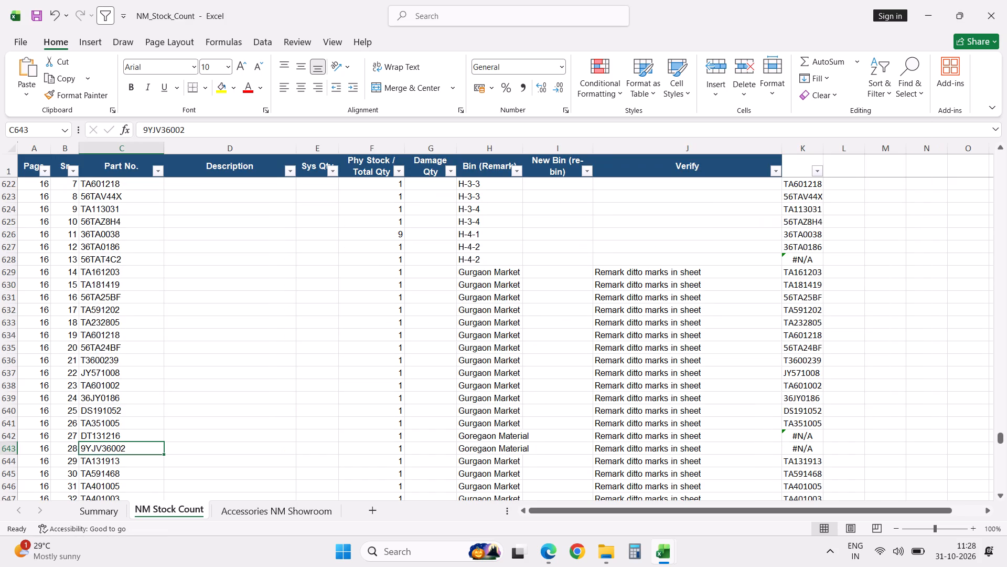
Paste TA191439 from Wrong part numbers Navi Mumbai Audit (1) into the Part No. of row 651 in NM Stock Count.
key("alt+Tab")
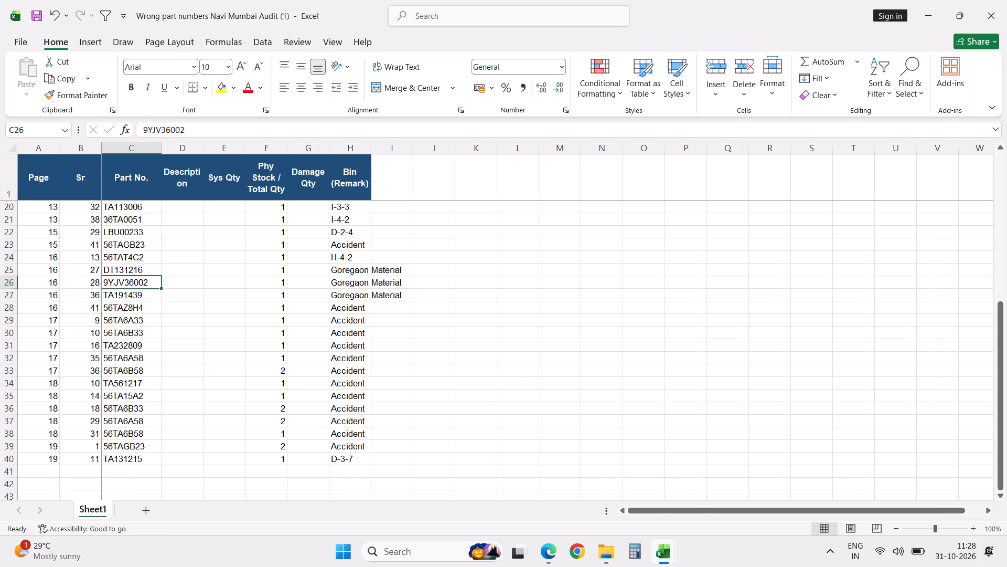
key("Down")
key("ctrl+c")
key("alt+Tab")
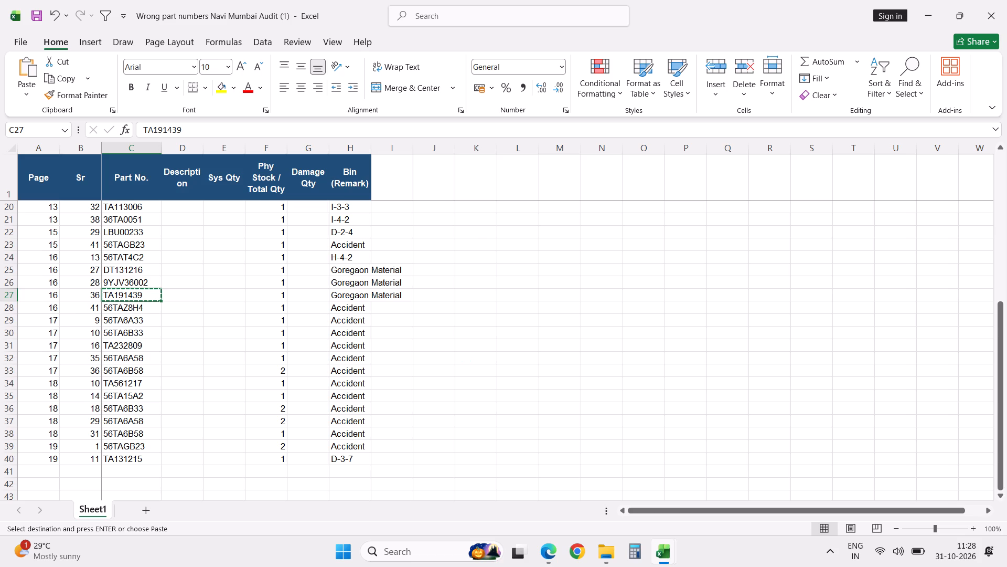
key("Down")
key("Down")
key("Down")
key("Down")
key("Down")
key("Down")
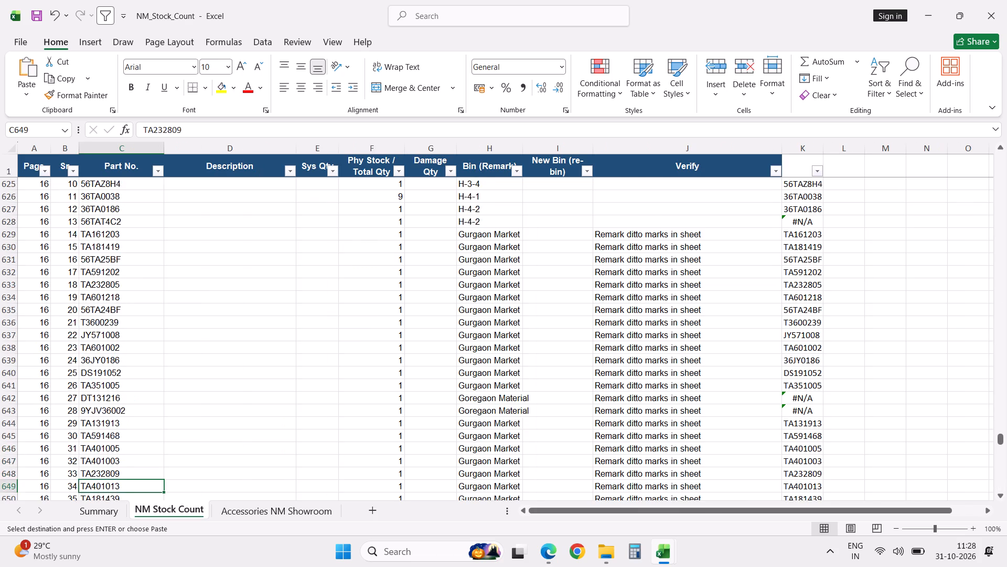
key("Down")
key("Down")
key("Down")
key("Down")
key("Up")
key("Up")
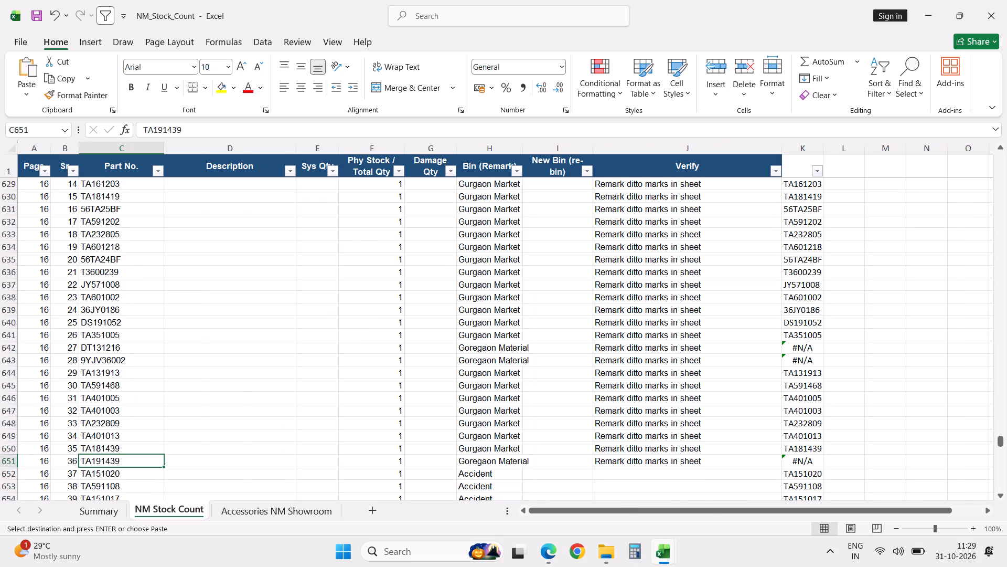
key("Return")
key("Tab")
key("Tab")
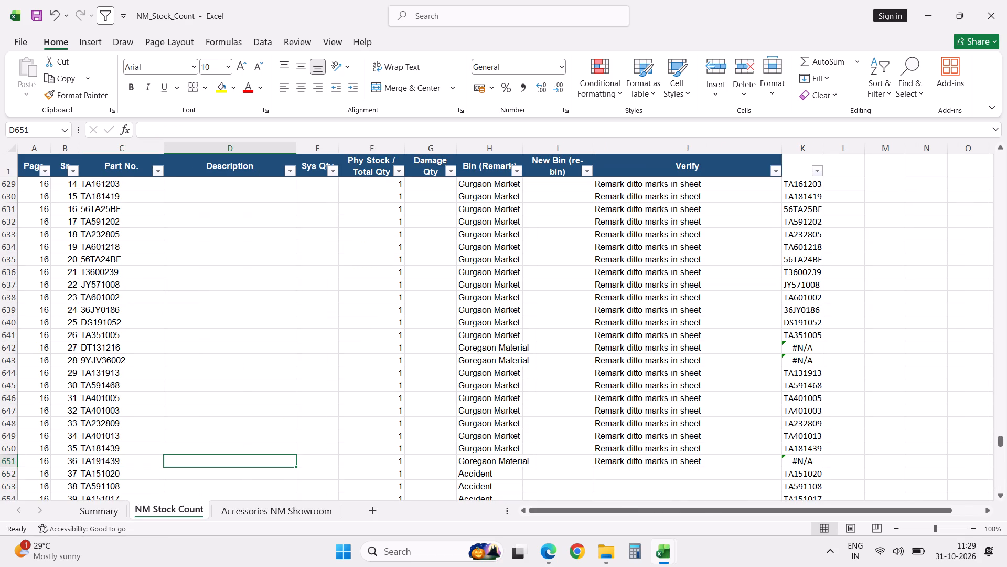
key("shift+Tab")
key("shift+Tab")
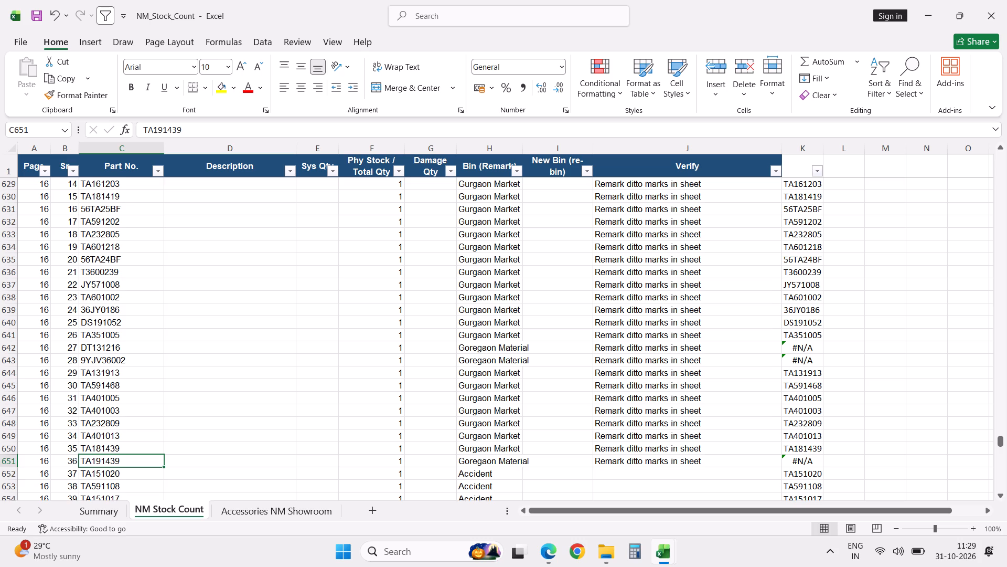
Replace the Part No. in row 656 of NM Stock Count with 56TAZ8H4, copied from Wrong part numbers Navi Mumbai Audit (1).
key("alt+Tab")
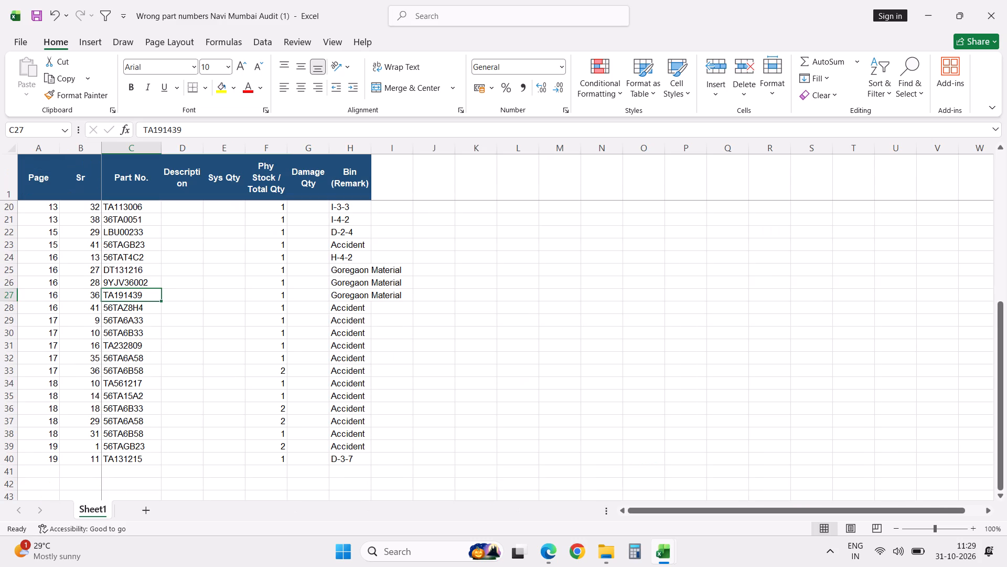
key("Down")
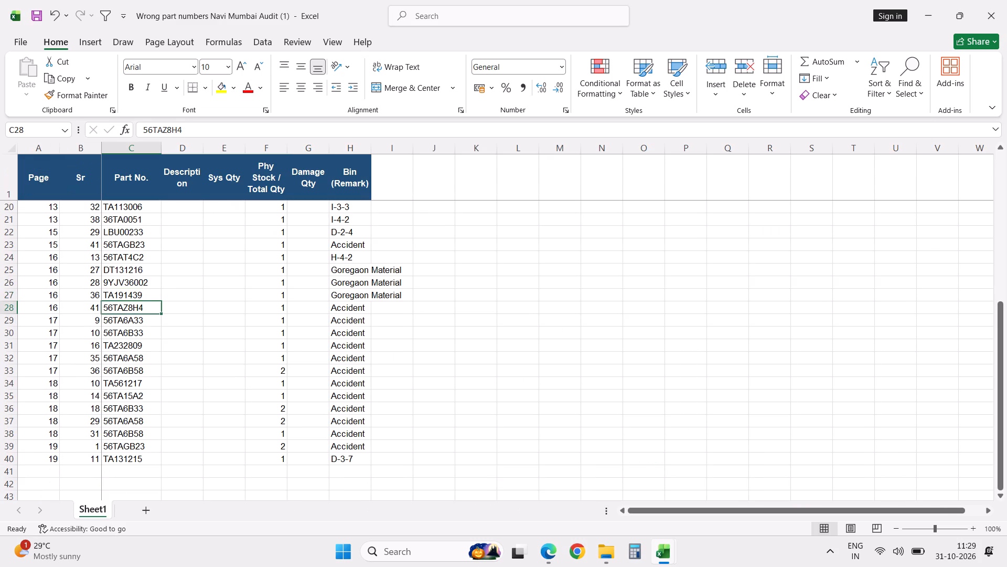
key("ctrl+c")
key("alt+Tab")
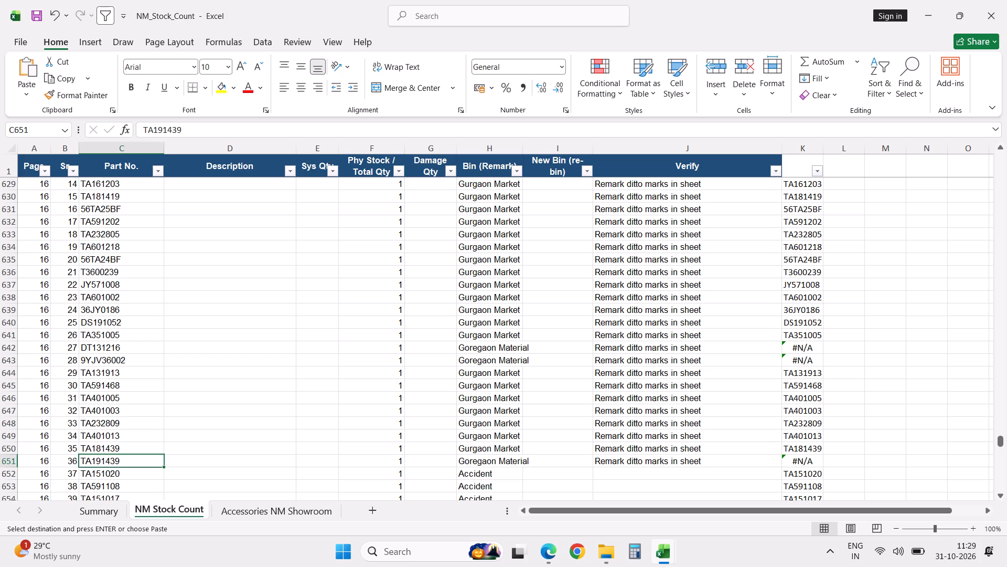
key("Down")
key("Down")
key("Down")
key("Down")
key("Down")
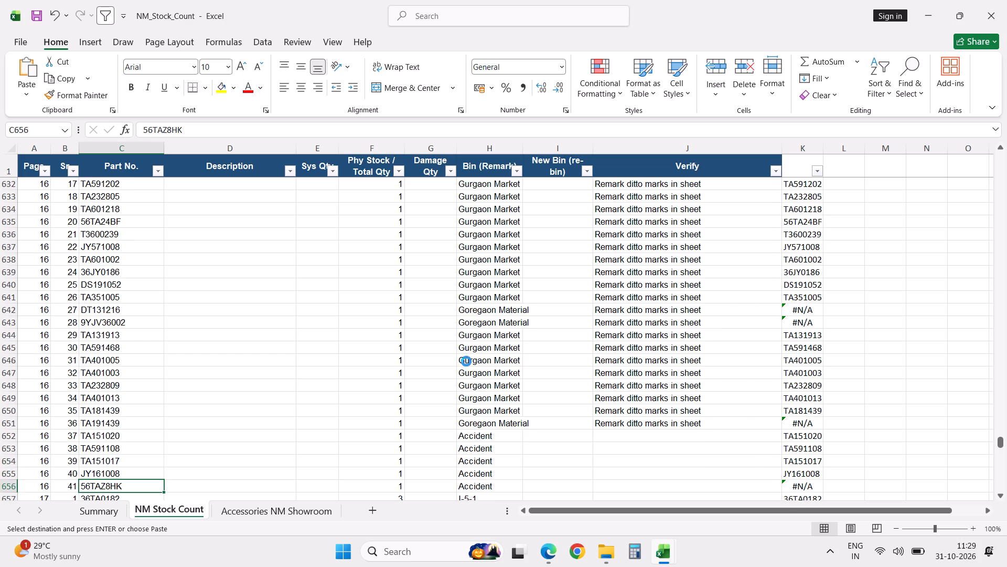
key("Return")
Replace the Part No. in row 665 of NM Stock Count with 56TA6A33, copied from Wrong part numbers Navi Mumbai Audit (1).
key("alt+Tab")
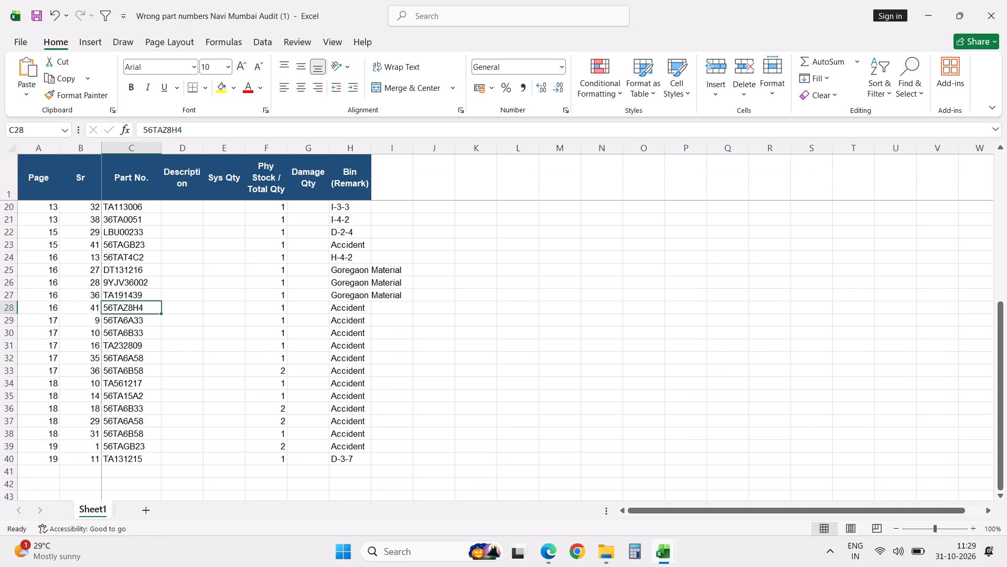
key("Down")
key("ctrl+c")
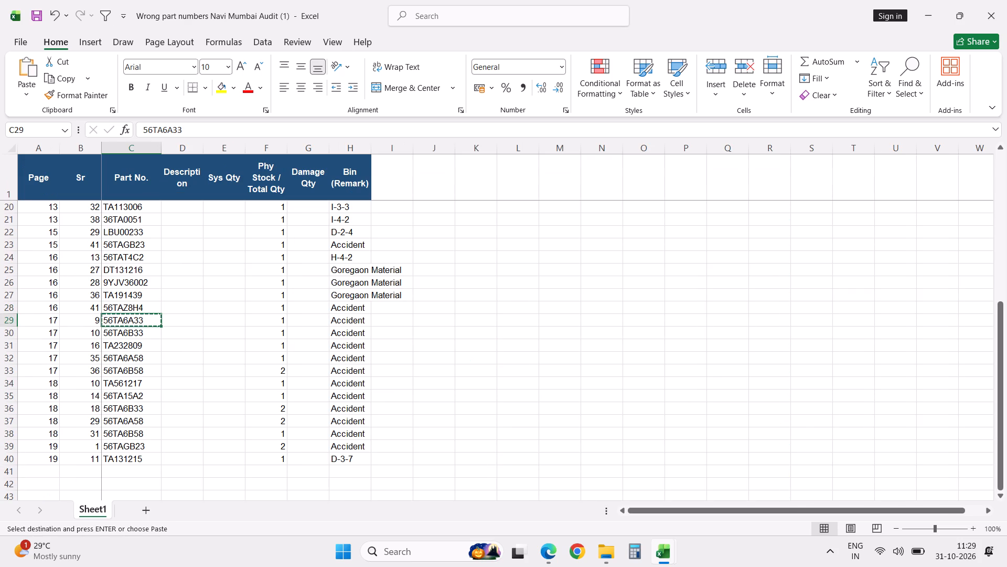
key("alt+Tab")
key("Down")
key("Down")
key("Down")
key("Down")
key("Down")
key("Down")
key("Down")
key("Down")
key("Down")
key("Down")
key("Down")
key("Down")
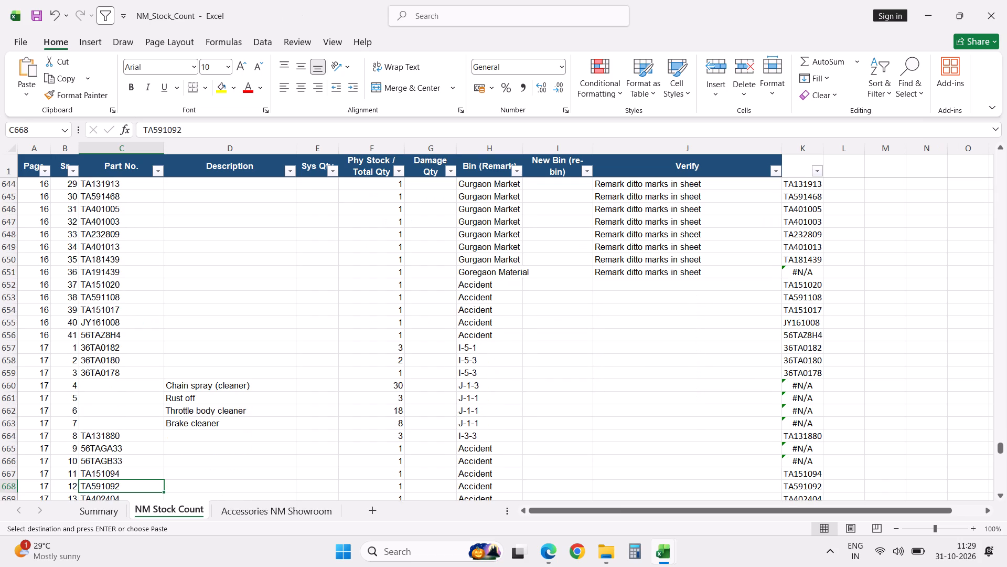
key("Up")
key("Up")
key("Up")
key("Up")
key("Up")
key("Up")
key("Up")
key("Up")
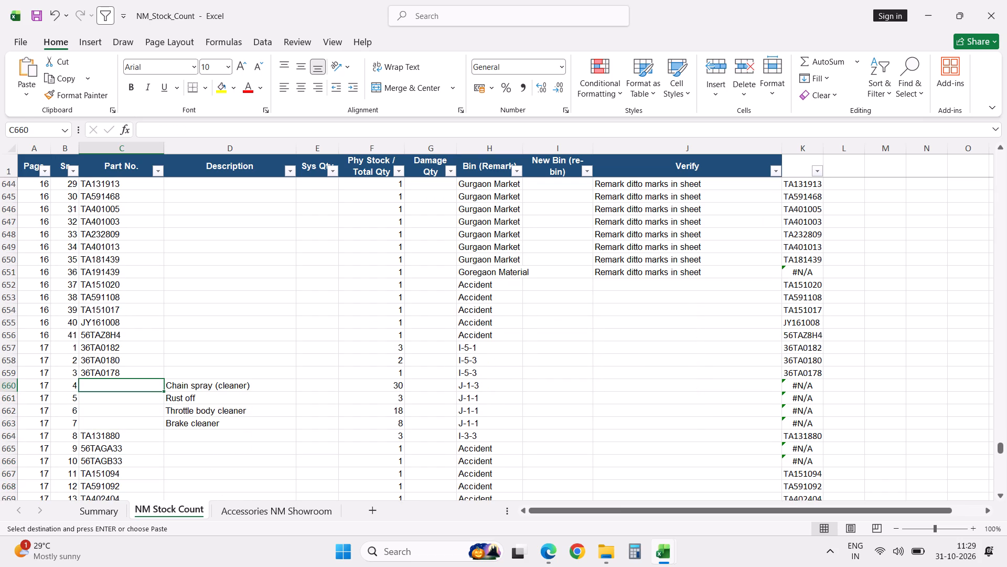
key("alt+Tab")
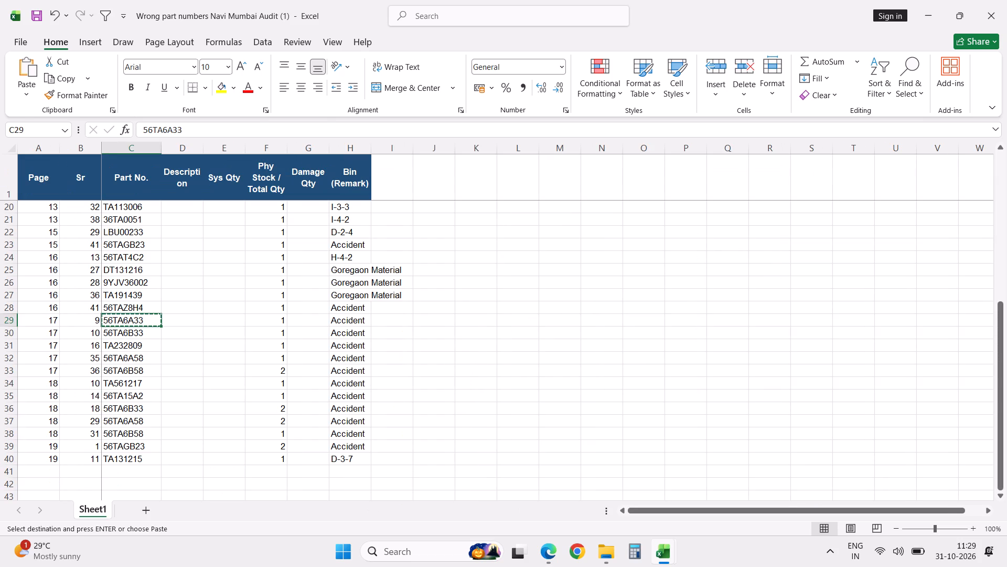
key("alt+Tab")
key("Down")
key("Down")
key("Down")
key("Down")
key("Down")
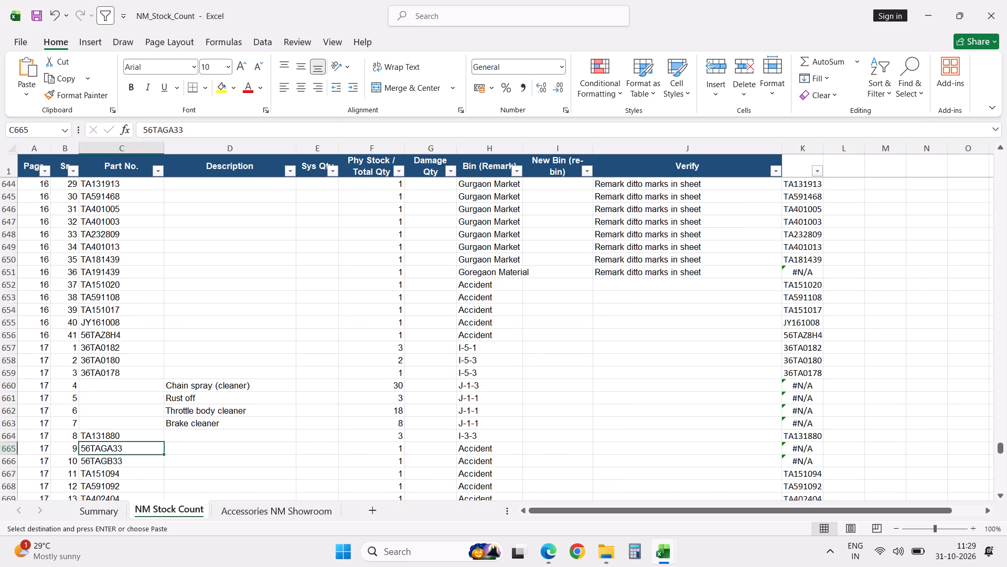
key("Return")
Replace the Part No. in row 666 of NM Stock Count with 56TA6B33, copied from Wrong part numbers Navi Mumbai Audit (1).
key("Down")
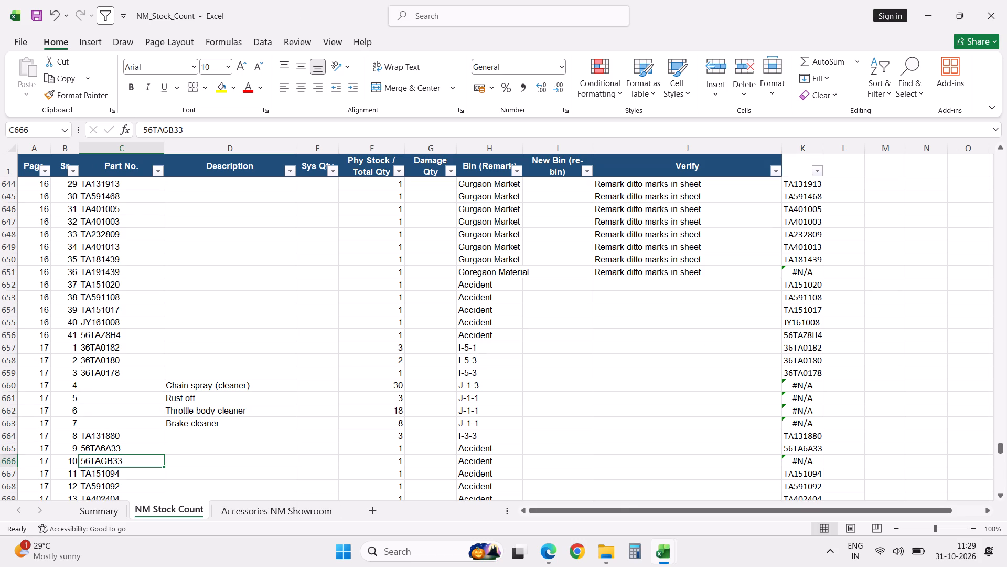
key("alt+Tab")
key("Down")
key("ctrl+c")
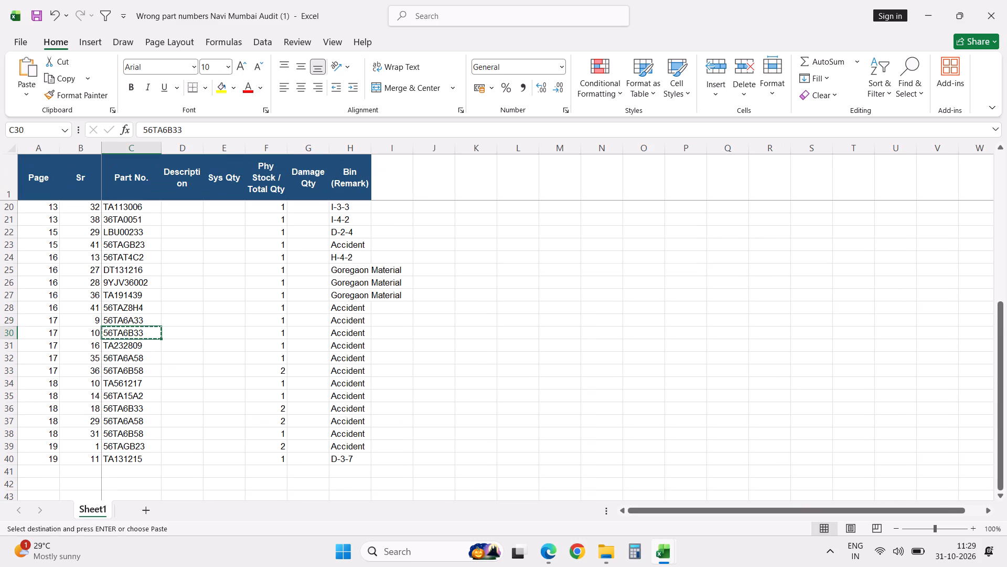
key("alt+Tab")
key("Return")
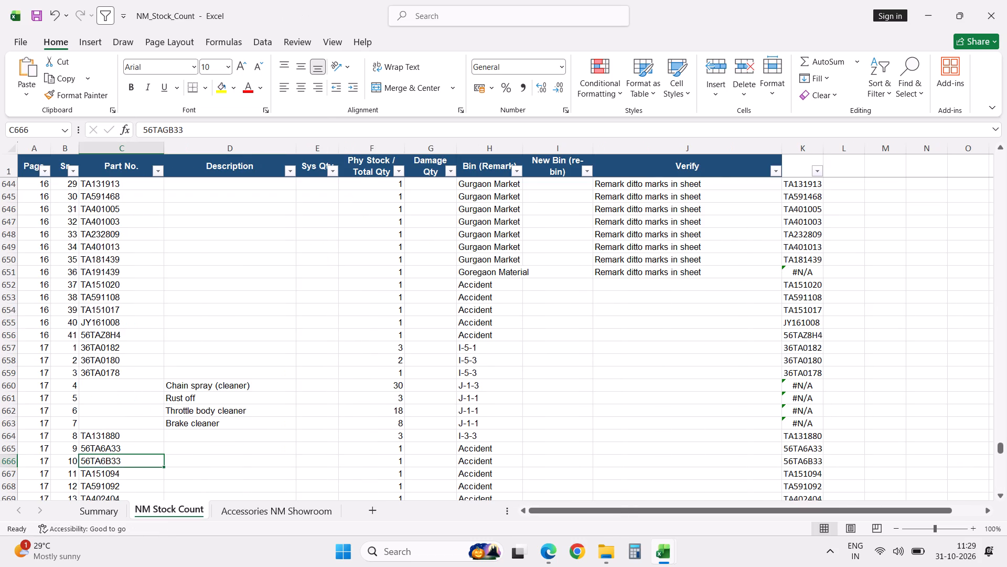
Paste TA232809 from Wrong part numbers Navi Mumbai Audit (1) into the Part No. of row 672 in NM Stock Count.
key("alt+Tab")
key("Down")
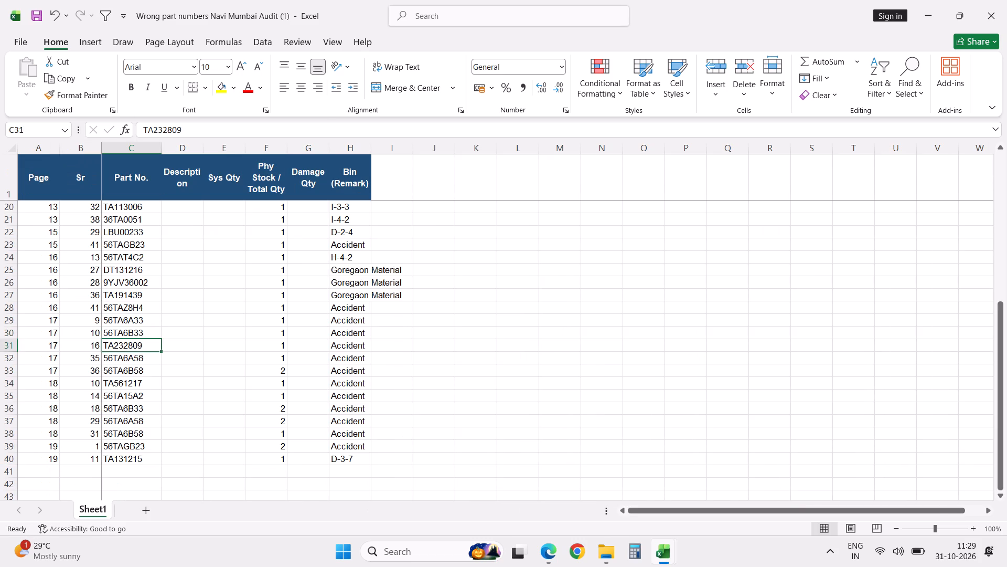
key("ctrl+c")
key("alt+Tab")
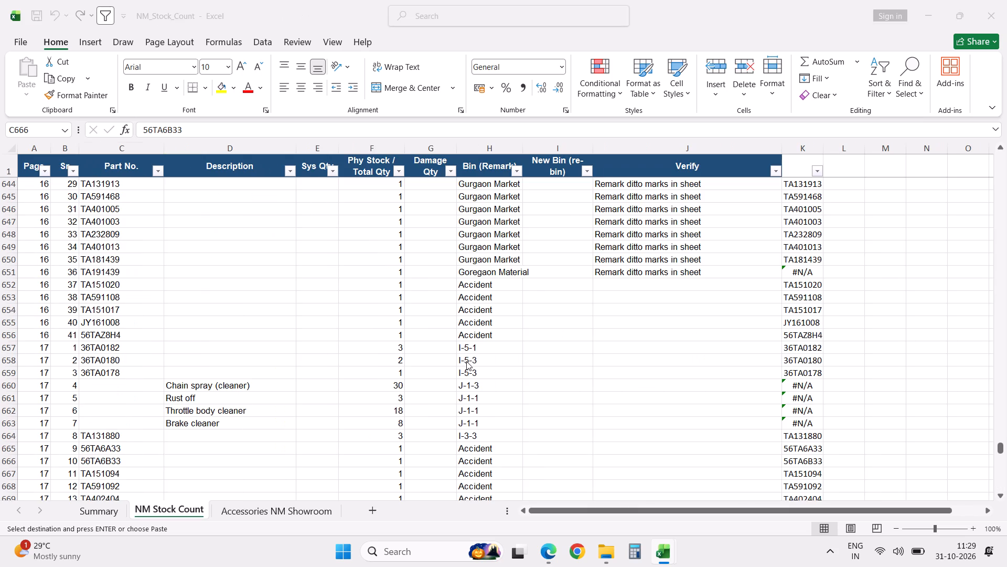
key("Down")
key("Down")
key("Down")
key("Down")
key("Down")
key("Down")
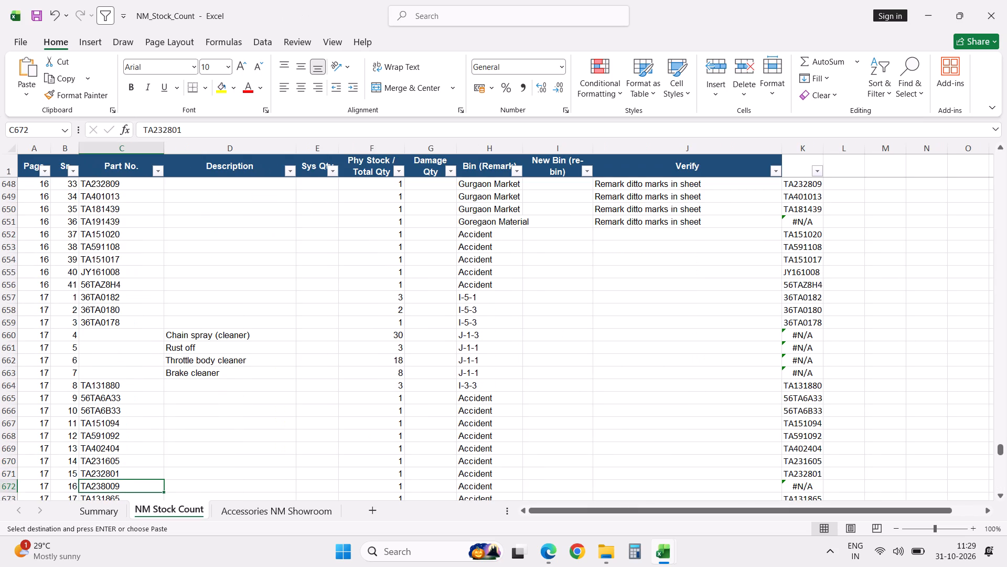
key("Return")
Replace the Part No. in row 691 of NM Stock Count with 56TA6A58, copied from Wrong part numbers Navi Mumbai Audit (1).
key("Down")
key("Down")
key("Down")
key("Down")
key("Down")
key("Down")
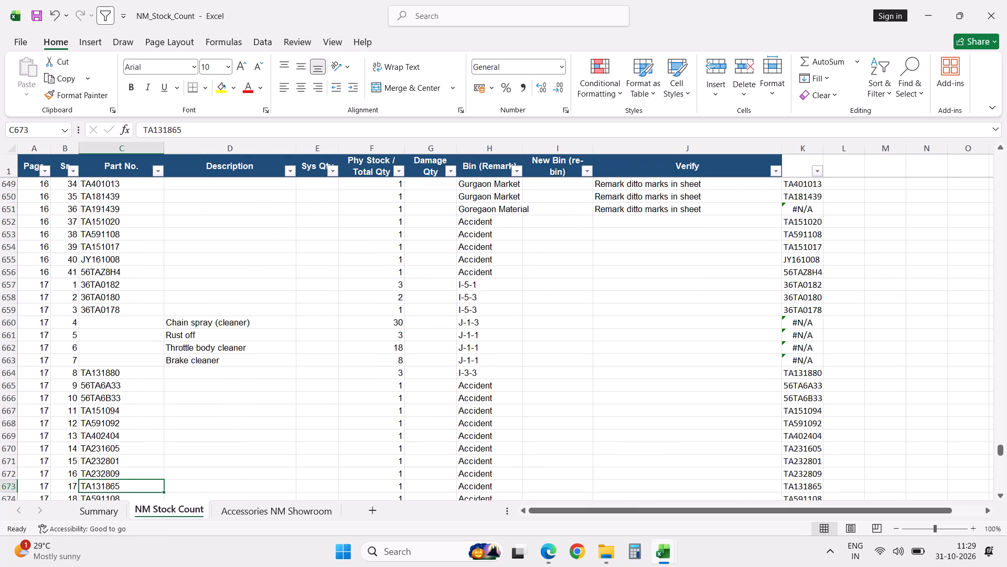
key("Down")
key("Down")
key("Down")
key("alt+Tab")
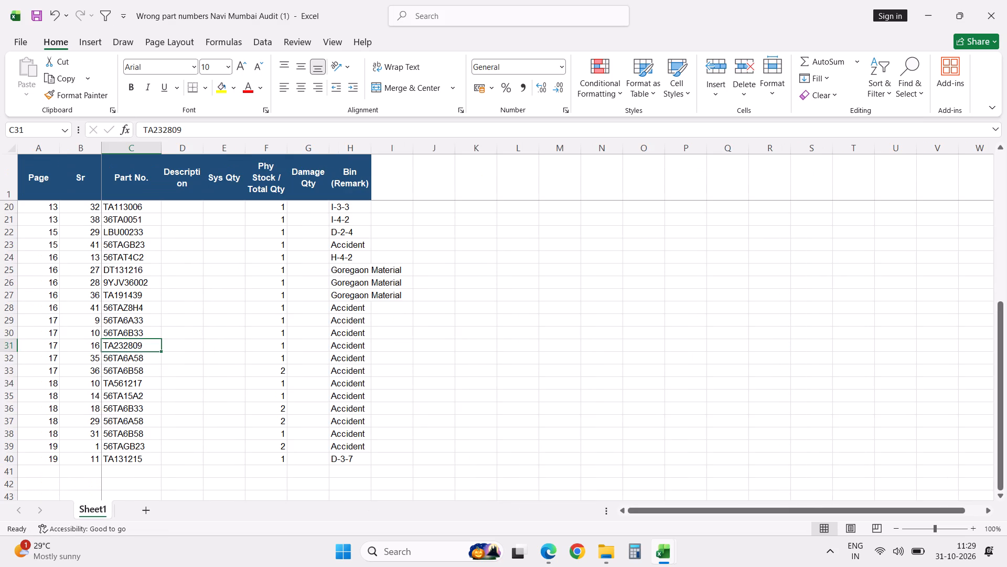
key("Down")
key("ctrl+c")
key("alt+Tab")
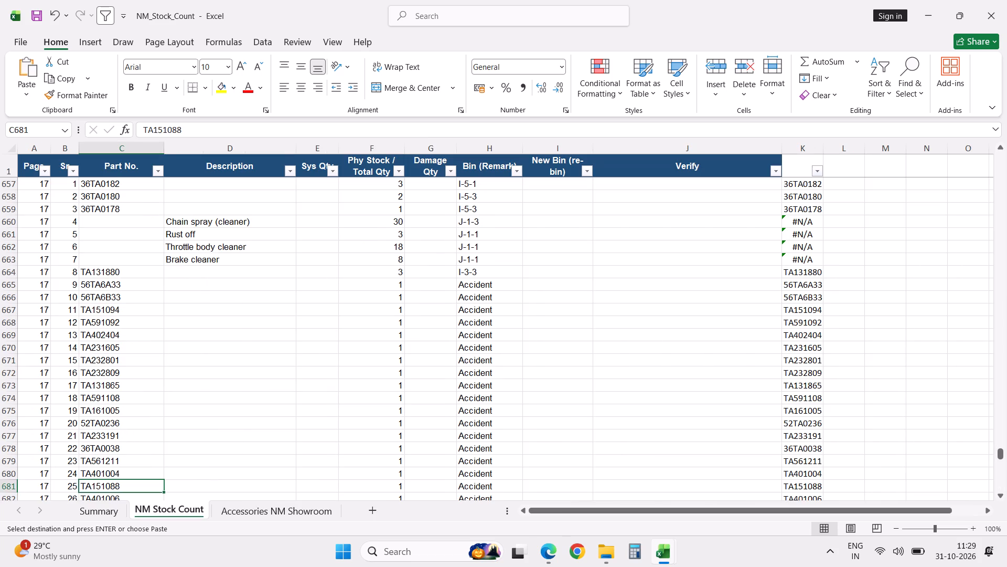
key("Down")
key("Down")
key("Down")
key("Down")
key("Down")
key("Down")
key("Down")
key("Down")
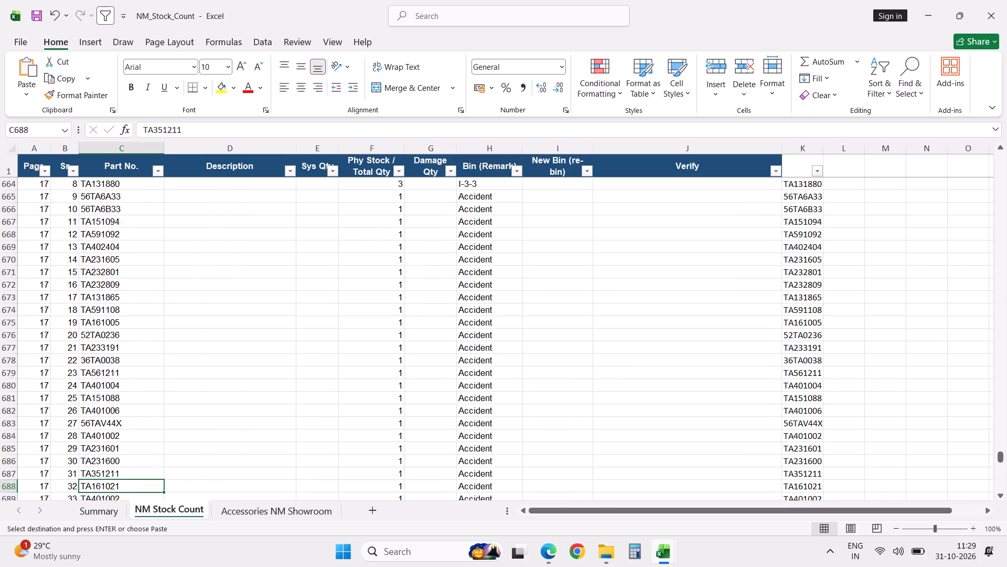
key("Down")
key("Down")
key("Down")
key("Up")
key("Up")
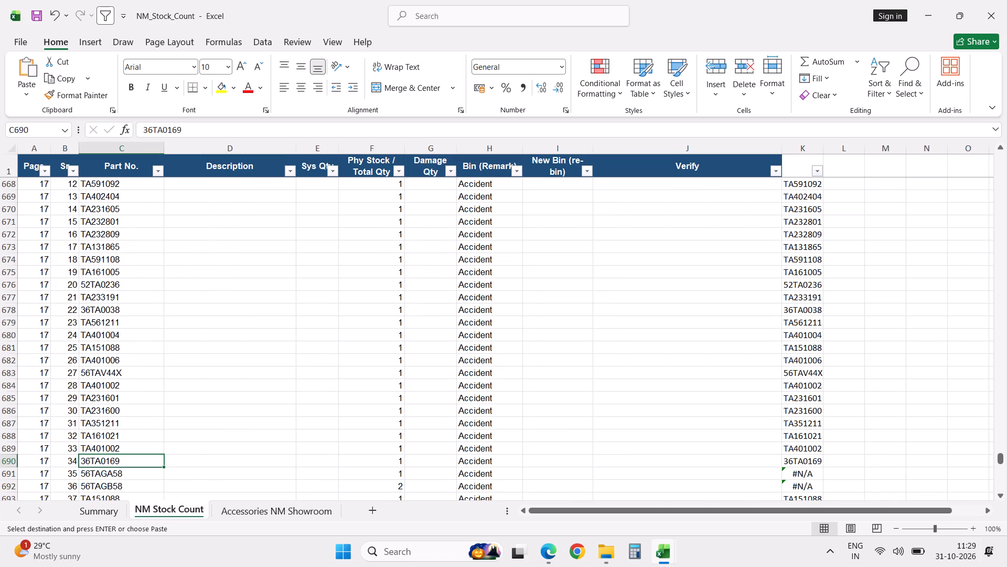
key("Down")
key("Return")
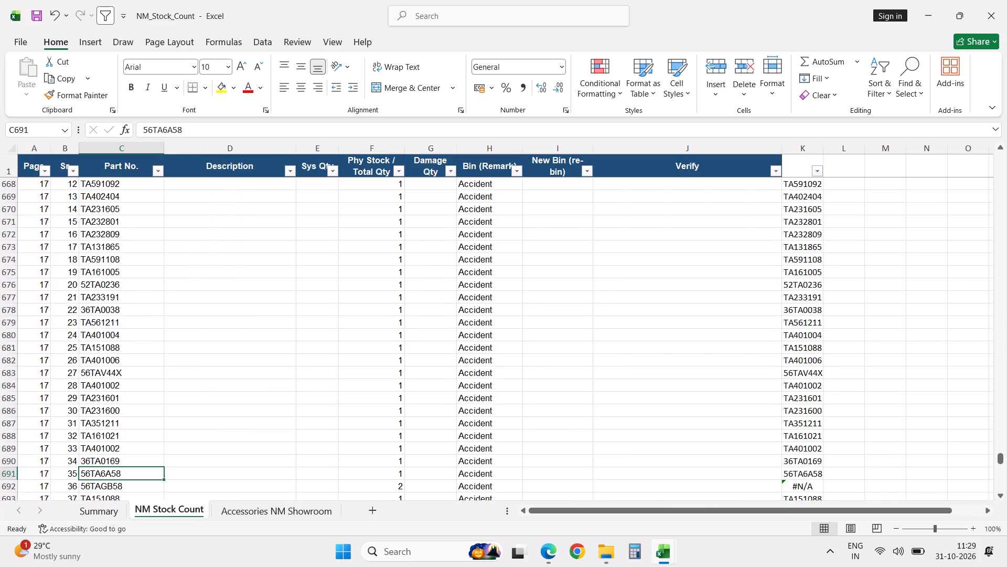
key("ctrl+z")
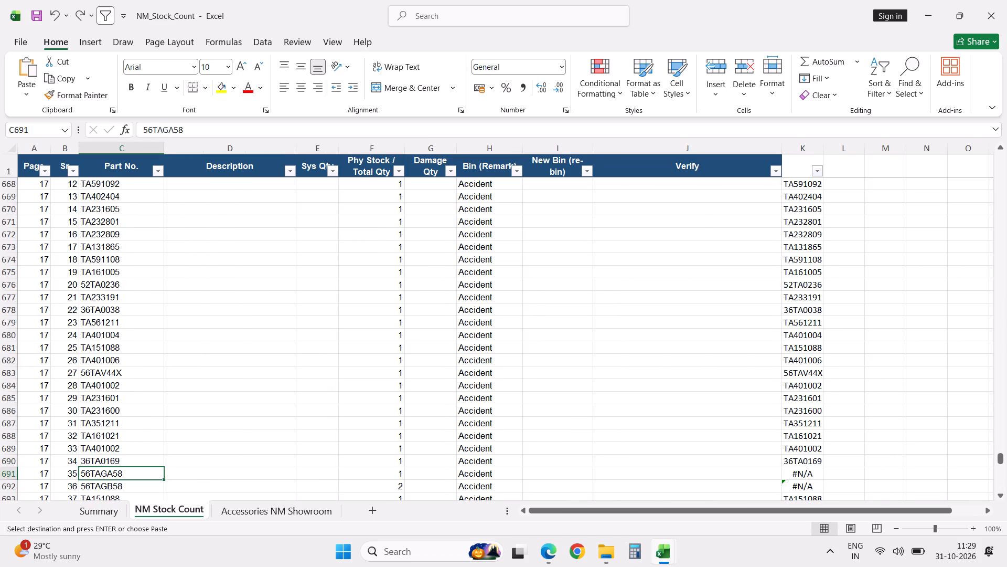
key("ctrl+y")
Paste 56TA6B58 from Wrong part numbers Navi Mumbai Audit (1) into the Part No. of row 692 in NM Stock Count.
key("Down")
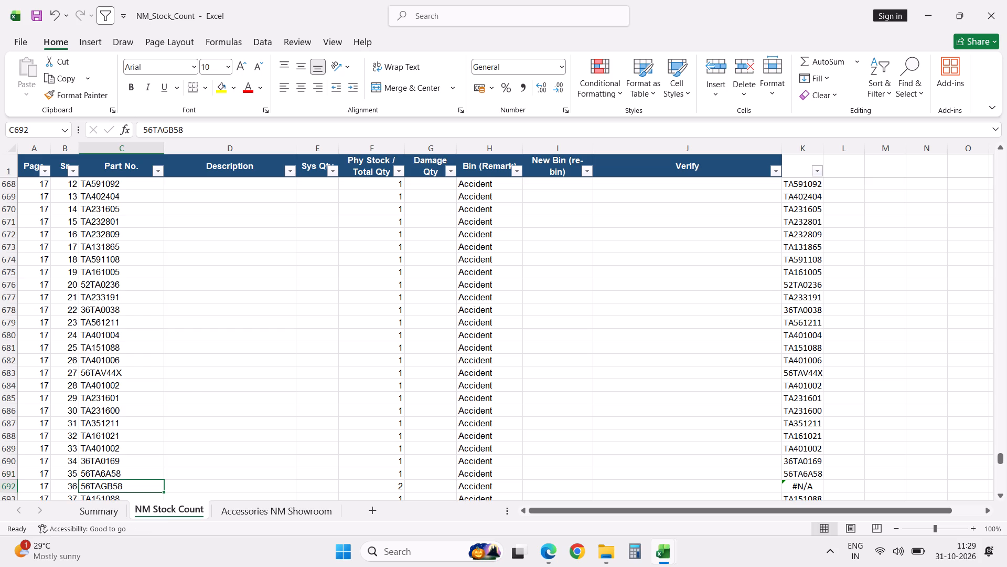
key("alt+Tab")
key("Down")
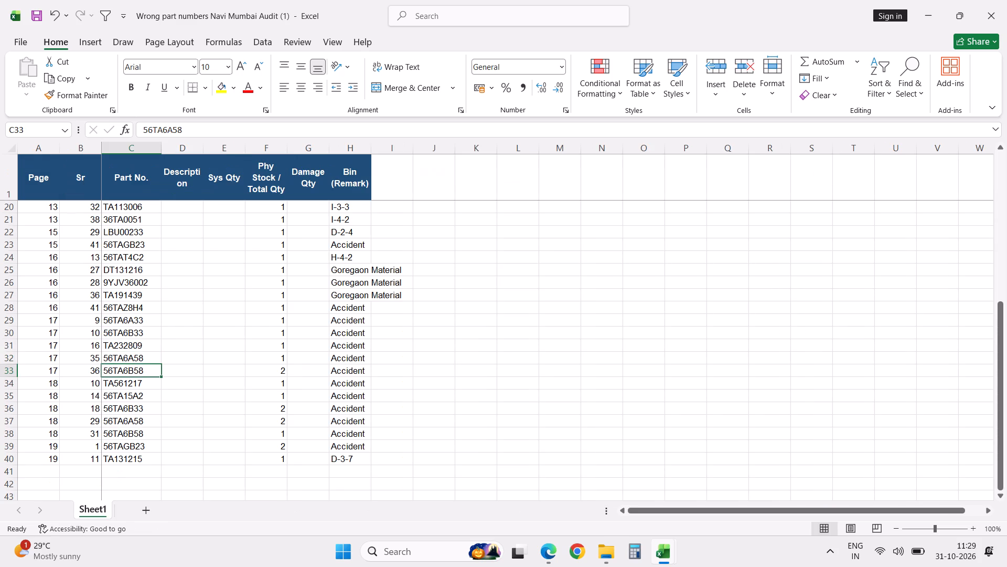
key("ctrl+c")
key("alt+Tab")
key("Return")
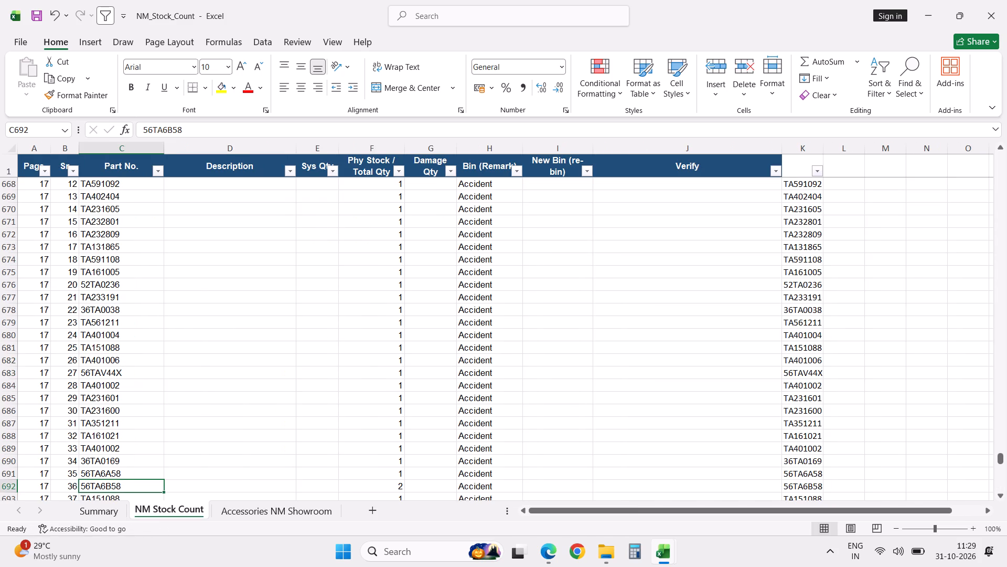
Replace the Part No. in row 704 of NM Stock Count with TA561217, copied from Wrong part numbers Navi Mumbai Audit (1).
key("Down")
key("Down")
key("Down")
key("Down")
key("Down")
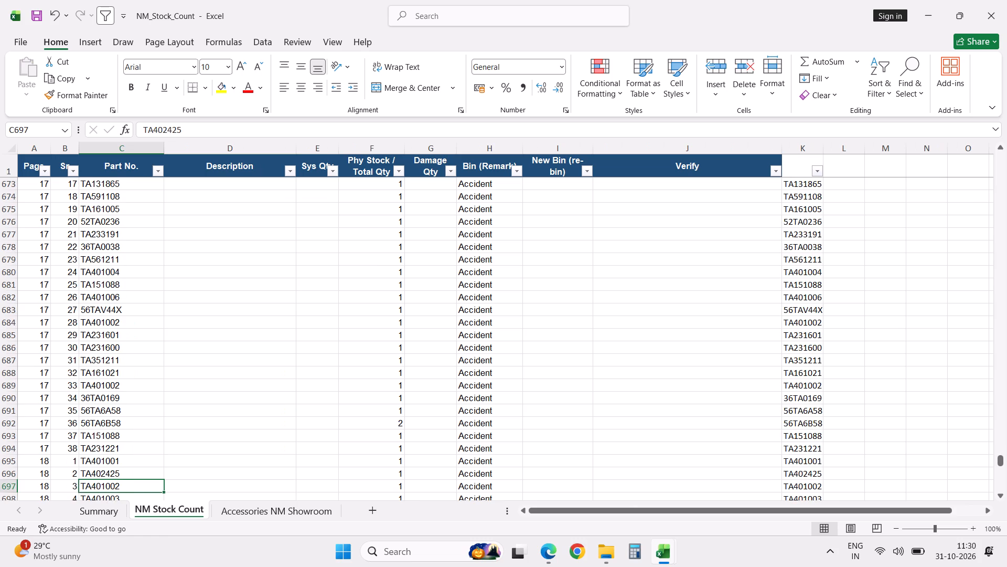
key("alt+Tab")
key("Down")
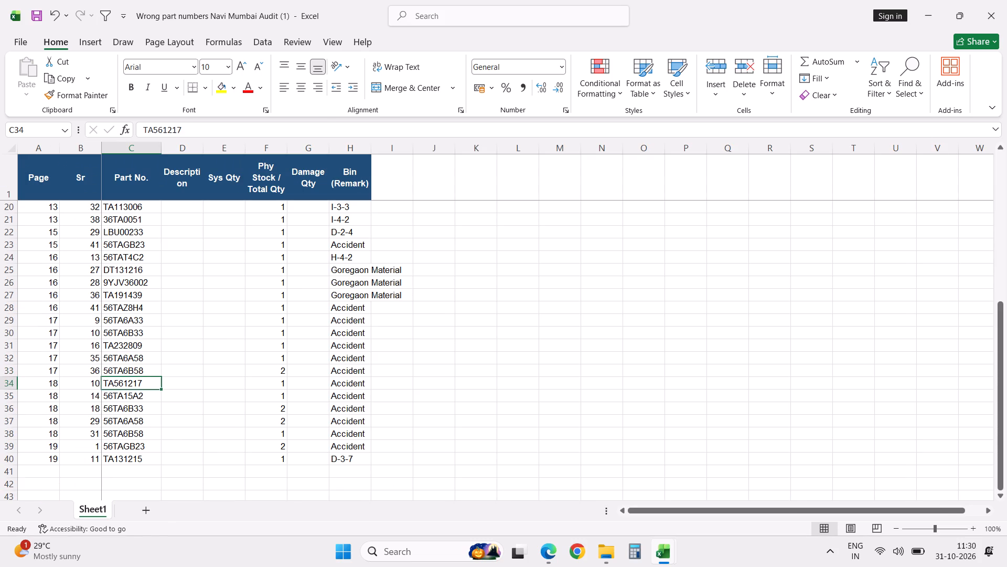
key("ctrl+c")
key("alt+Tab")
key("Down")
key("Down")
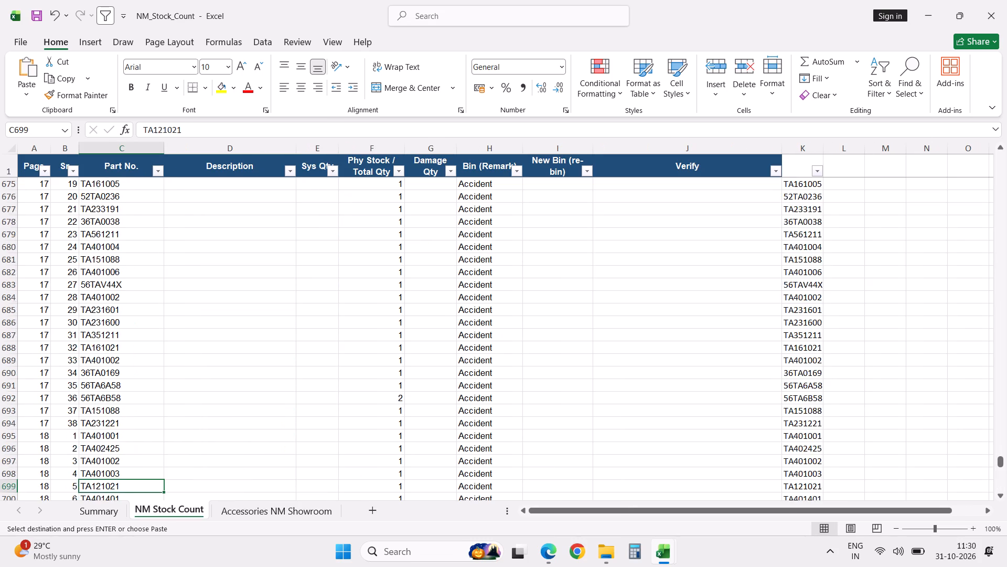
key("Down")
key("Down")
key("Down")
key("Down")
key("Down")
key("Down")
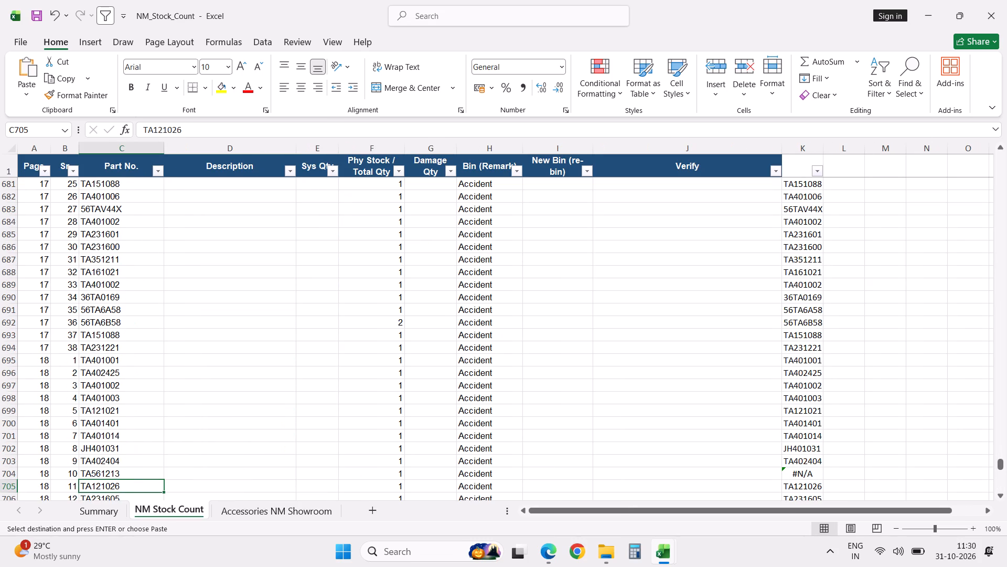
key("Up")
key("Return")
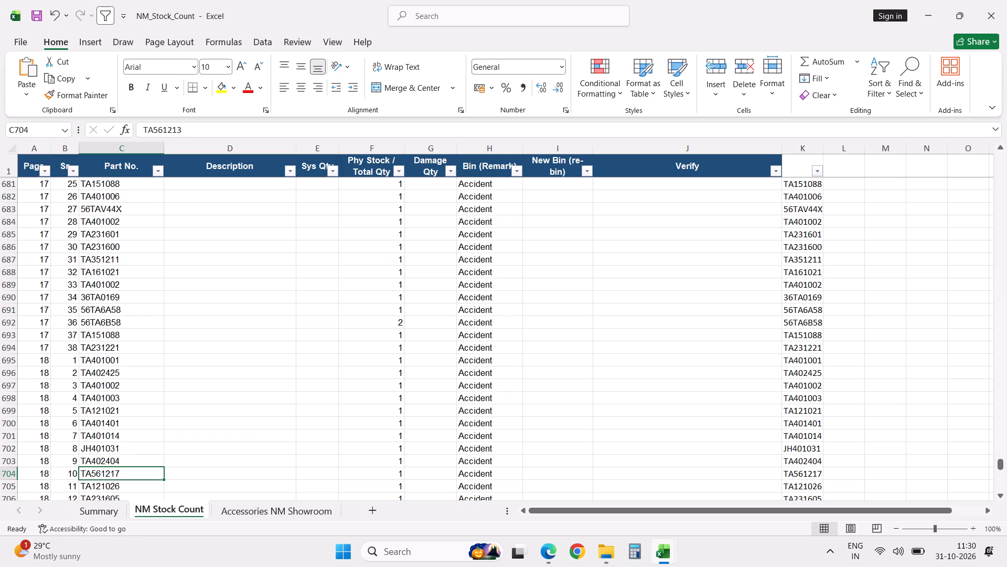
Paste 56TA15A2 from Wrong part numbers Navi Mumbai Audit (1) into the Part No. of row 708 in NM Stock Count.
key("alt+Tab")
key("Down")
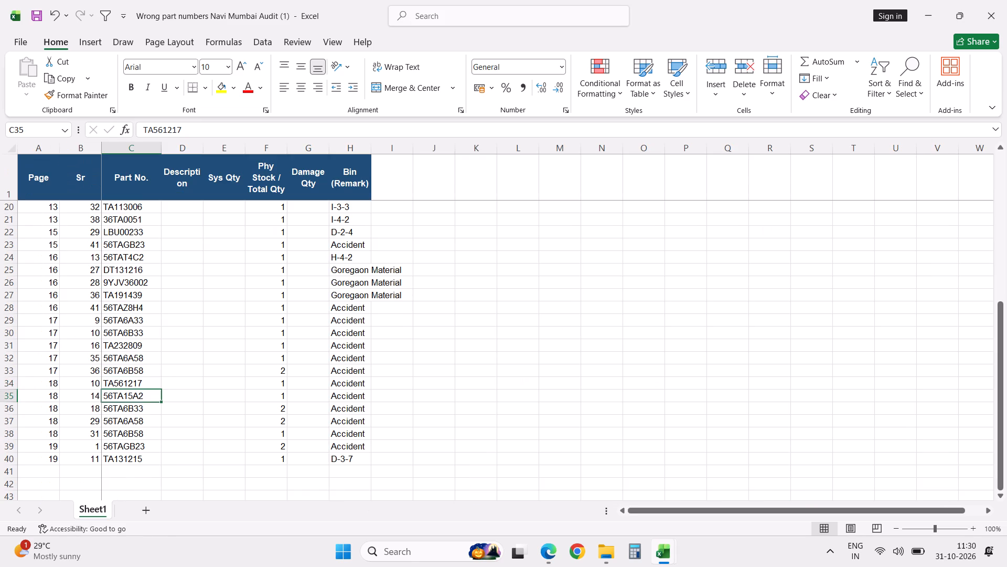
key("ctrl+c")
key("alt+Tab")
key("Down")
key("Down")
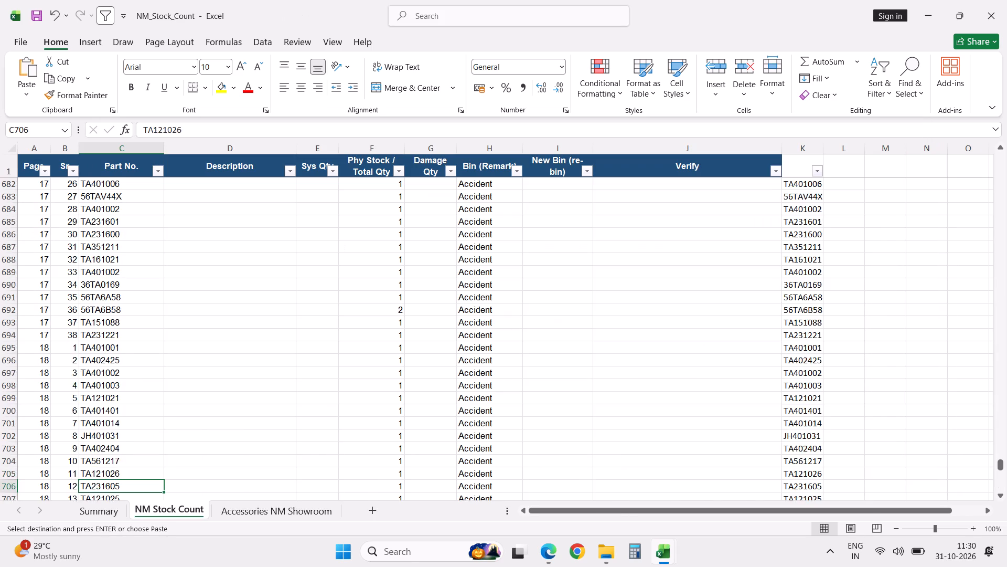
key("Down")
key("Down")
key("Return")
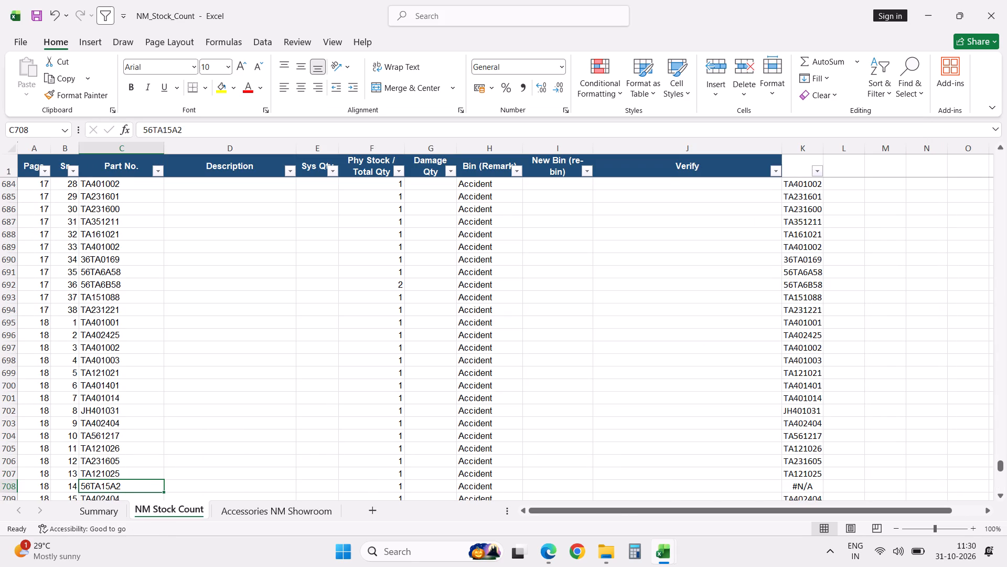
Replace the Part No. in row 712 of NM Stock Count with 56TA6B33, copied from Wrong part numbers Navi Mumbai Audit (1).
key("alt+Tab")
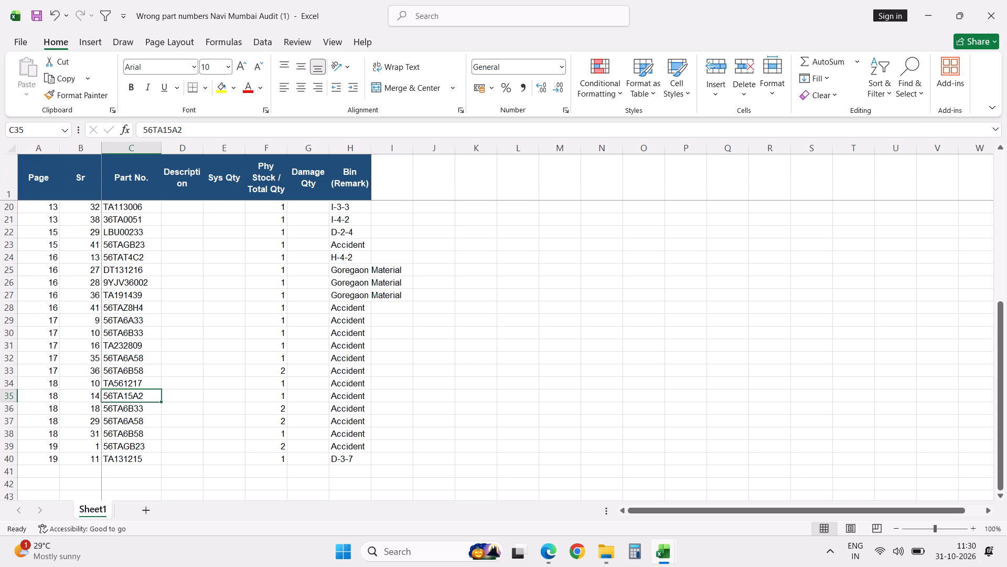
key("Down")
key("ctrl+c")
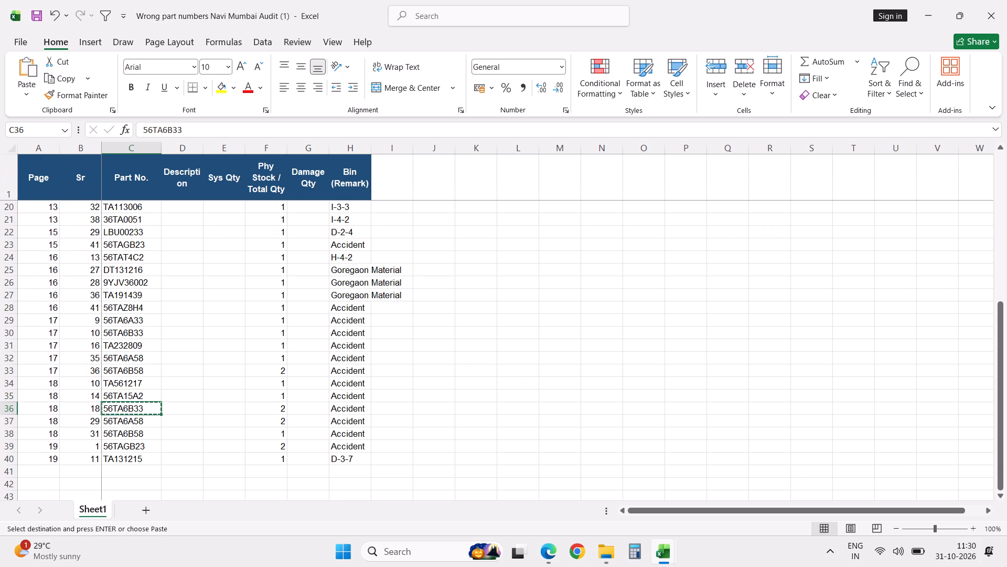
key("alt+Tab")
key("Down")
key("Down")
key("Down")
key("Down")
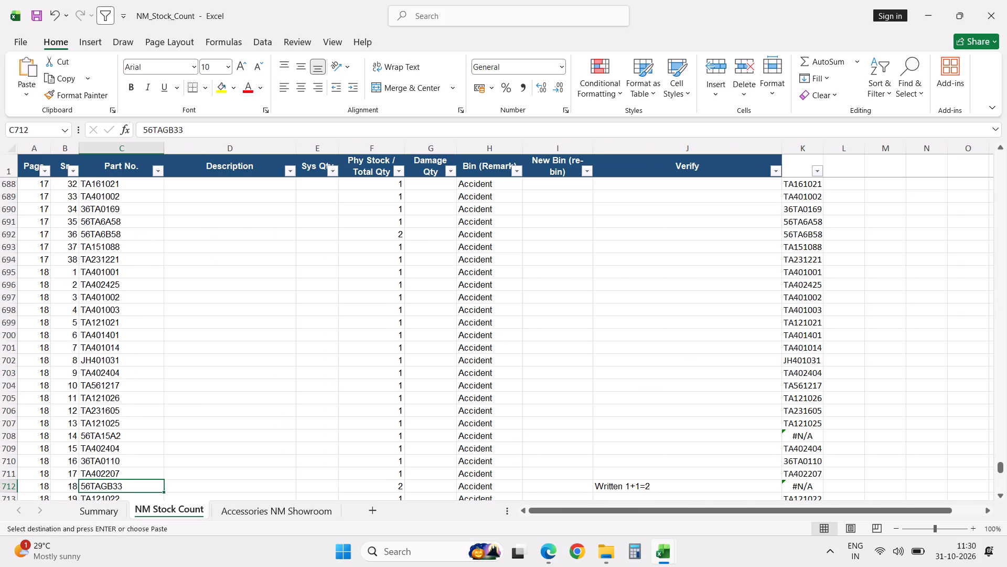
key("Return")
Replace the Part No. in row 723 of NM Stock Count with 56TA6A58, copied from Wrong part numbers Navi Mumbai Audit (1).
key("Down")
key("alt+Tab")
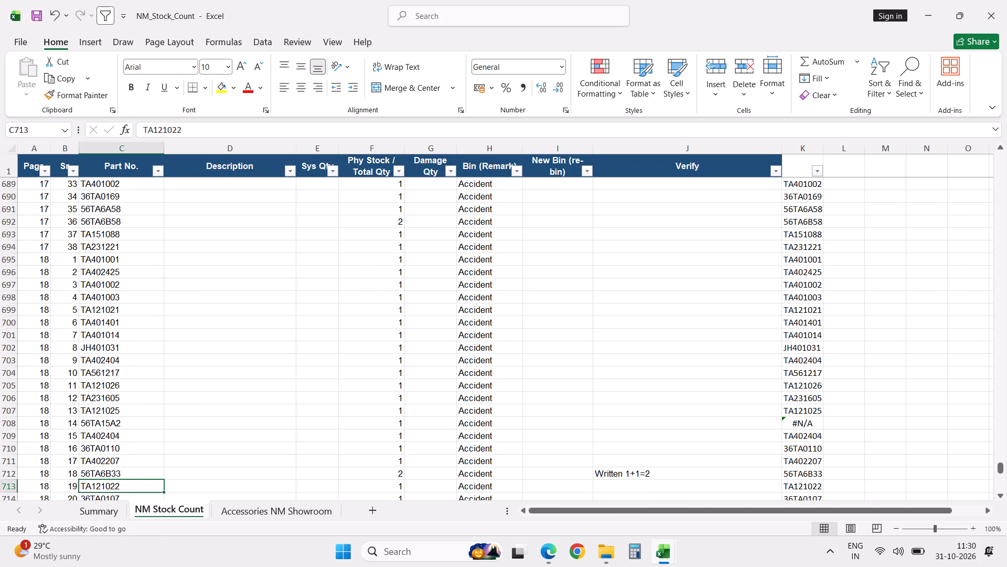
key("Down")
key("ctrl+c")
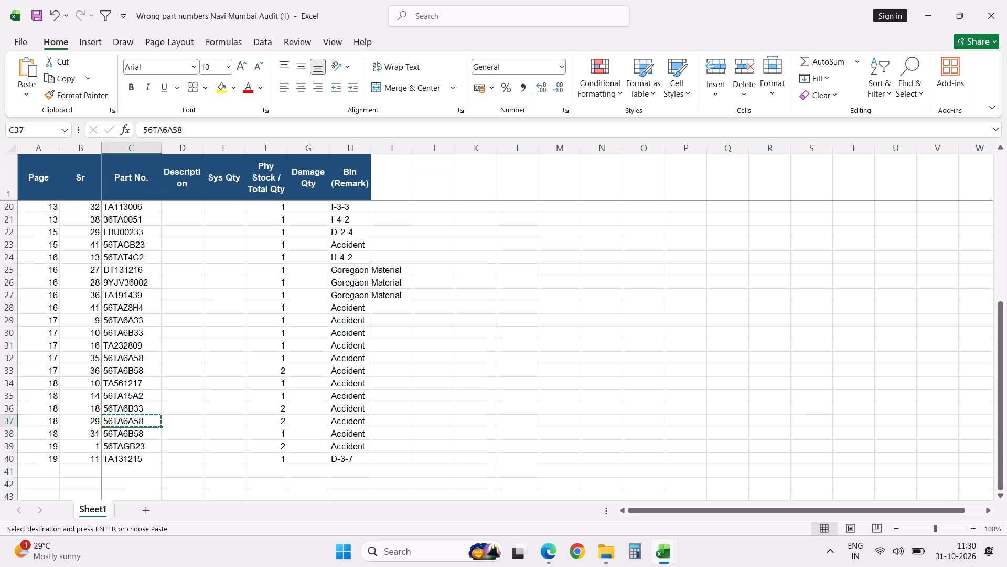
key("alt+Tab")
key("Down")
key("Down")
key("Down")
key("Down")
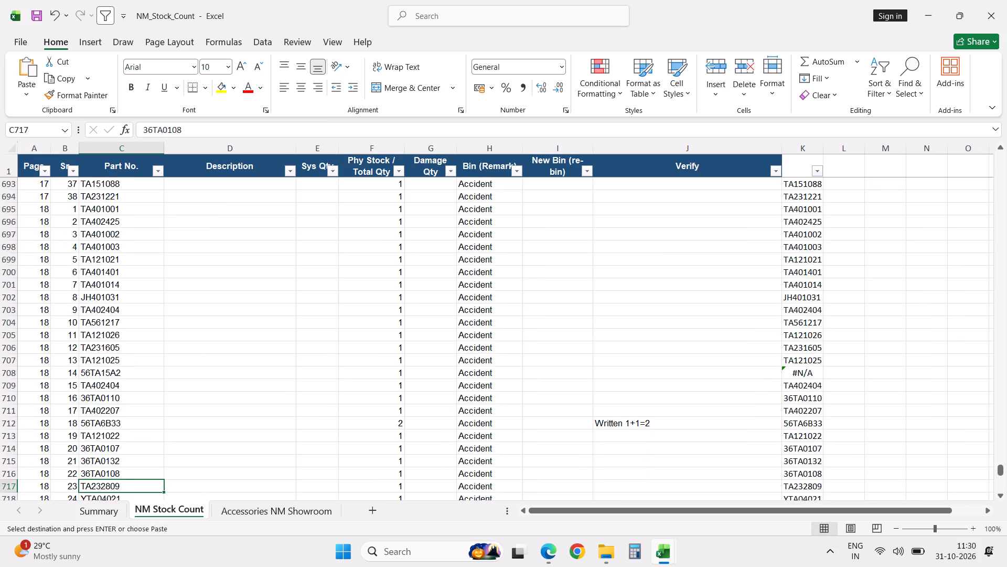
key("Down")
key("Down")
key("Down")
key("Down")
key("Down")
key("Down")
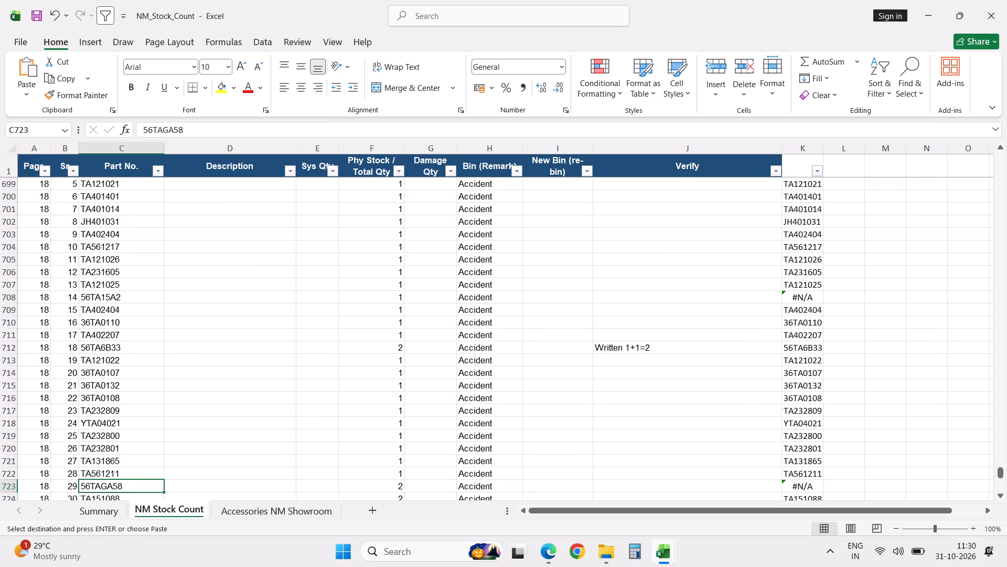
key("Return")
Replace the Part No. in row 725 of NM Stock Count with 56TA6B58, copied from Wrong part numbers Navi Mumbai Audit (1).
key("alt+Tab")
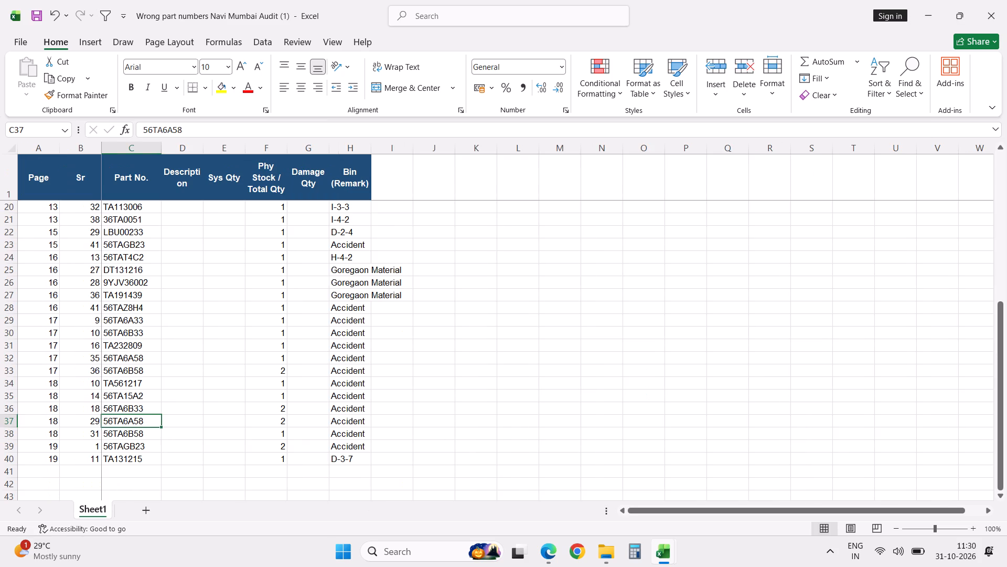
key("Down")
key("ctrl+c")
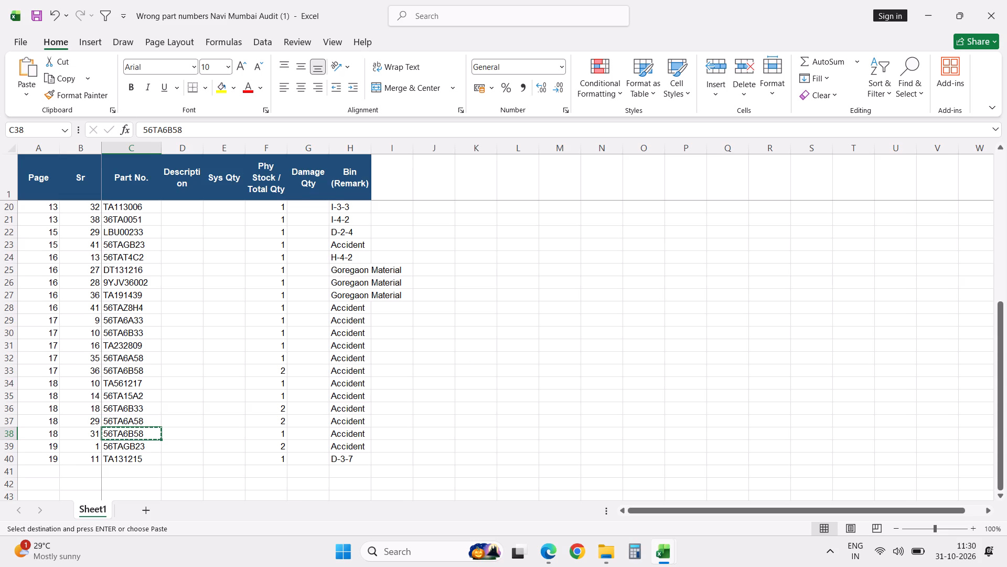
key("alt+Tab")
key("Down")
key("Down")
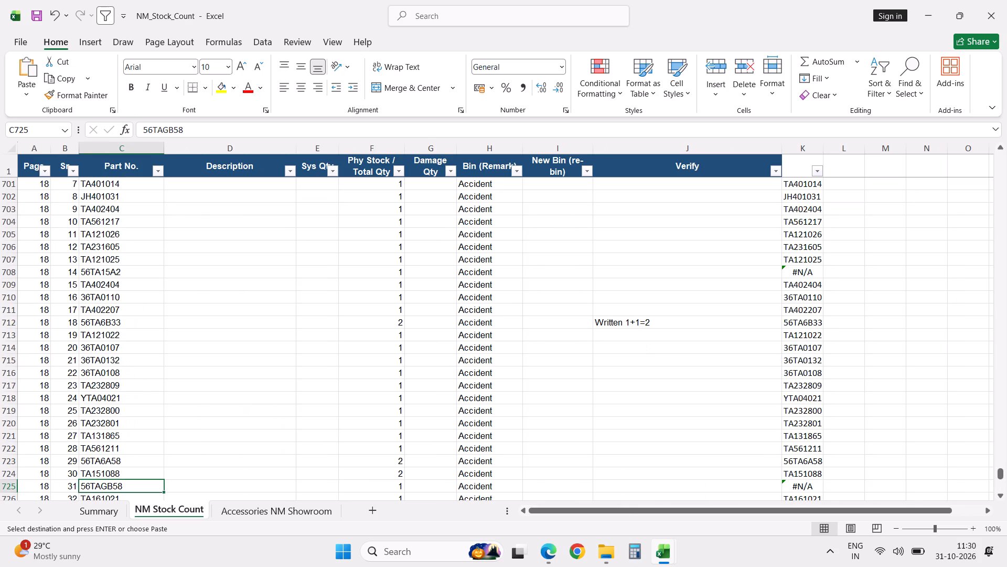
key("alt+Tab")
key("alt+Tab")
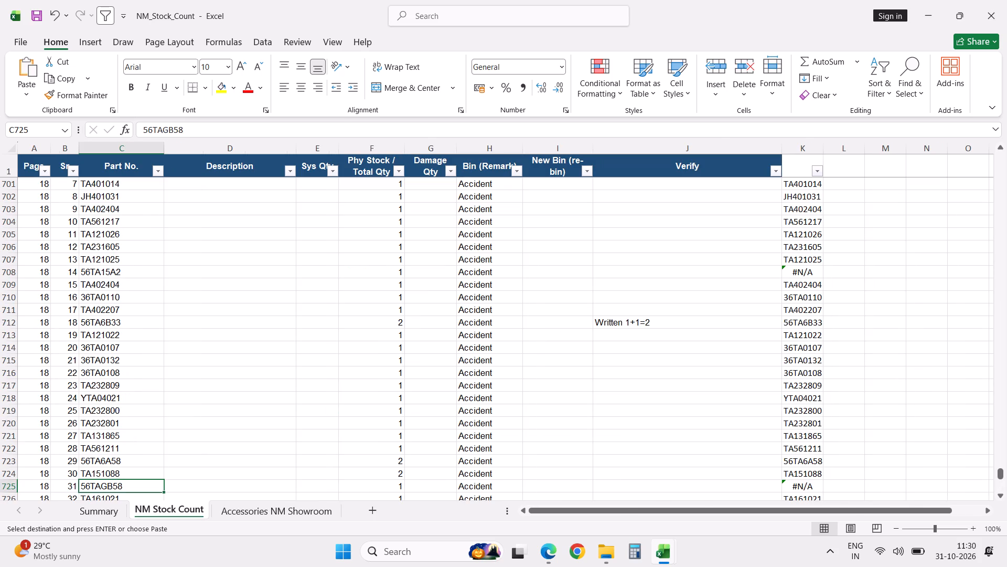
key("Return")
Paste 56TAGB23 from Wrong part numbers Navi Mumbai Audit (1) into the Part No. of row 736 in NM Stock Count.
key("alt+Tab")
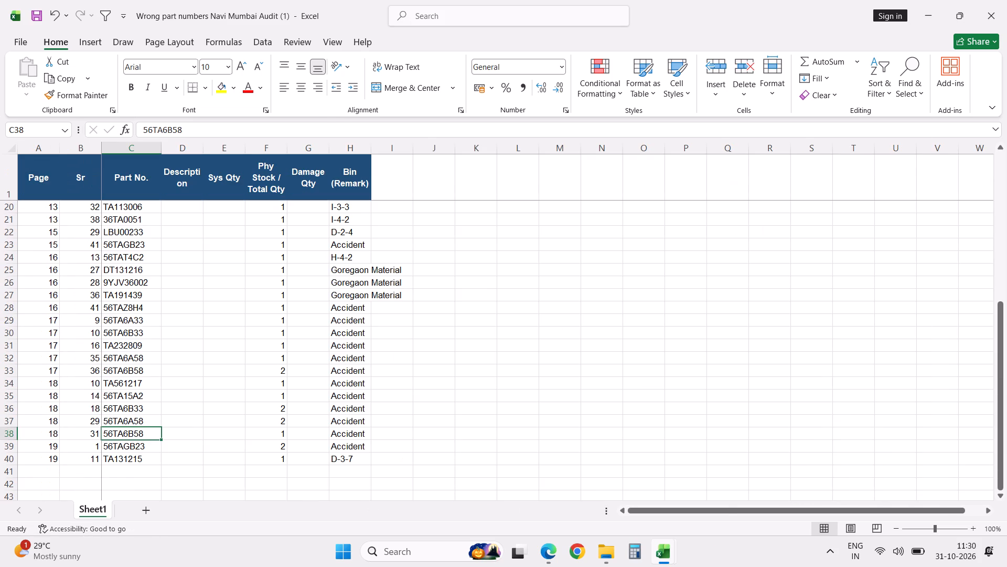
key("Down")
key("ctrl+c")
key("alt+Tab")
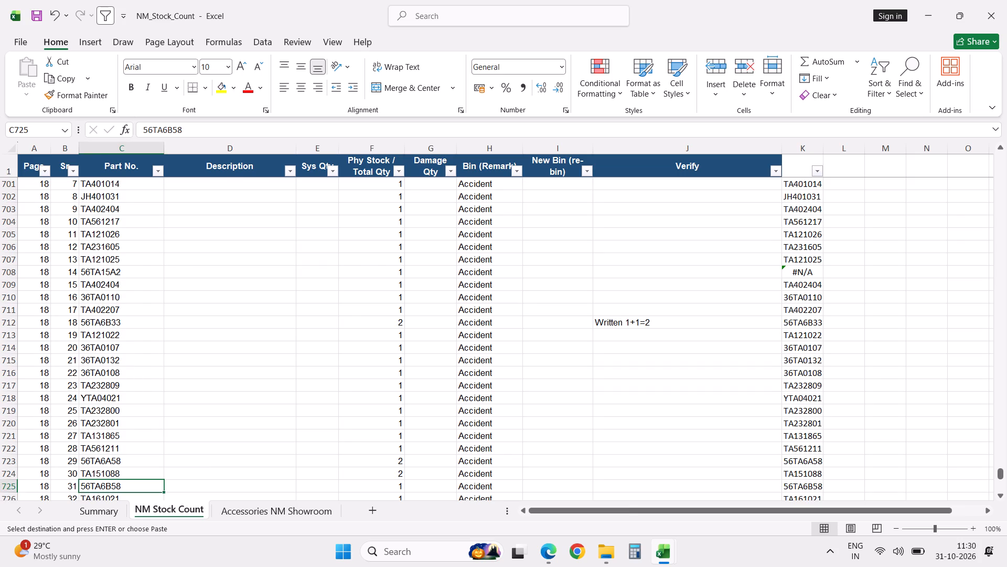
key("alt+Tab")
key("alt+Tab")
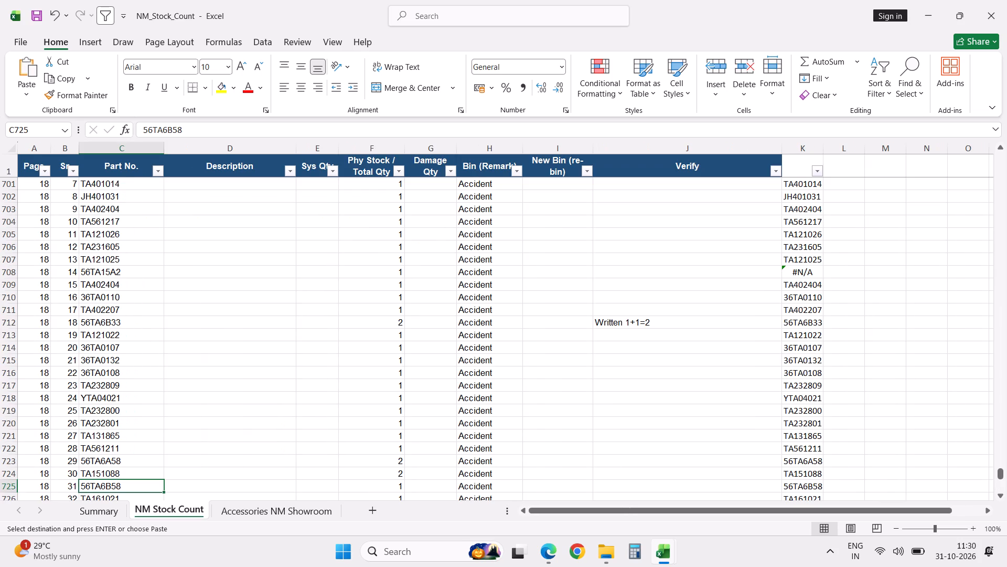
key("Down")
key("Down")
key("Down")
key("Down")
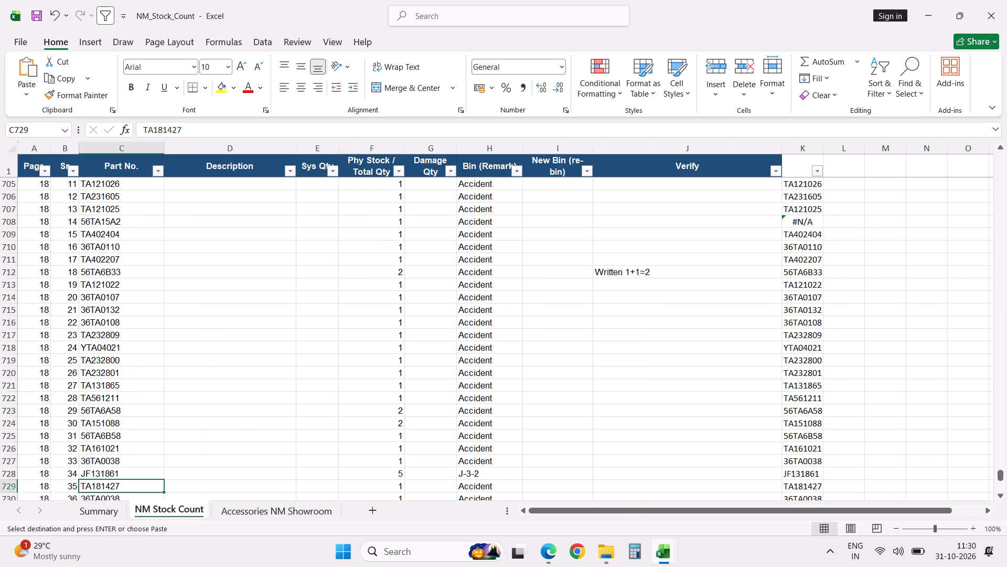
key("Down")
key("Down")
key("Down")
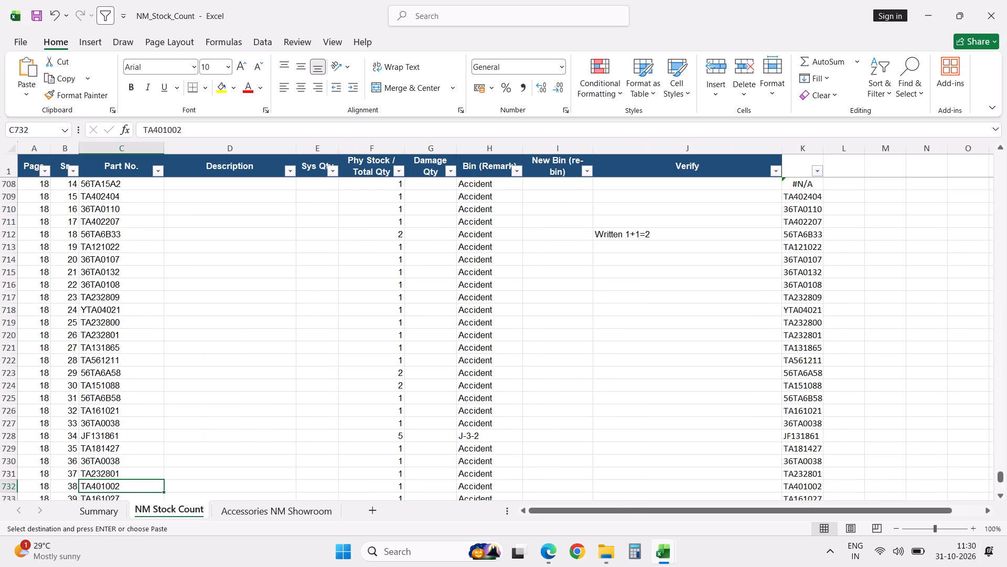
key("Down")
key("Down")
key("Down")
key("Down")
key("Down")
key("Up")
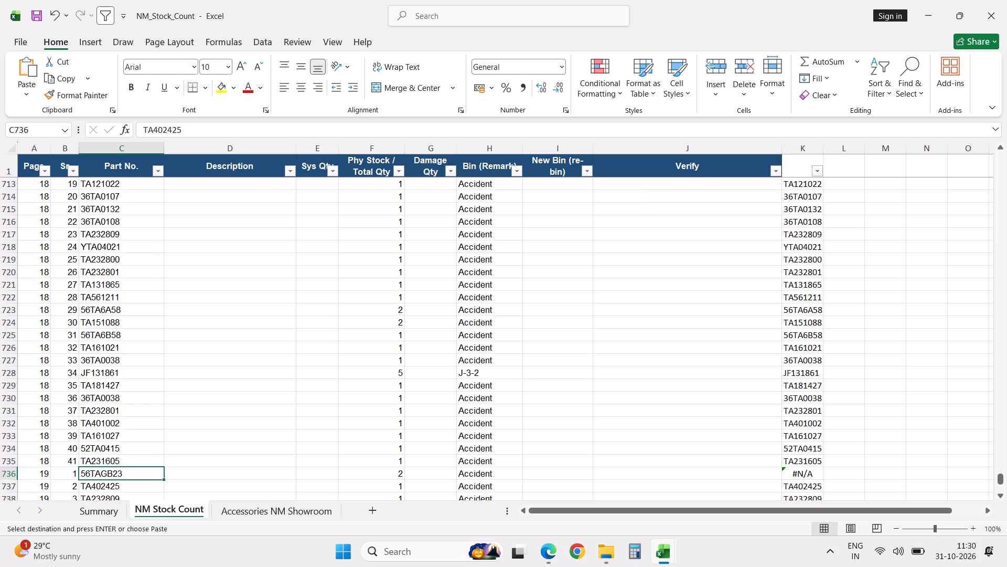
key("Return")
Paste TA131215 from Wrong part numbers Navi Mumbai Audit (1) into the Part No. of row 746 in NM Stock Count.
key("alt+Tab")
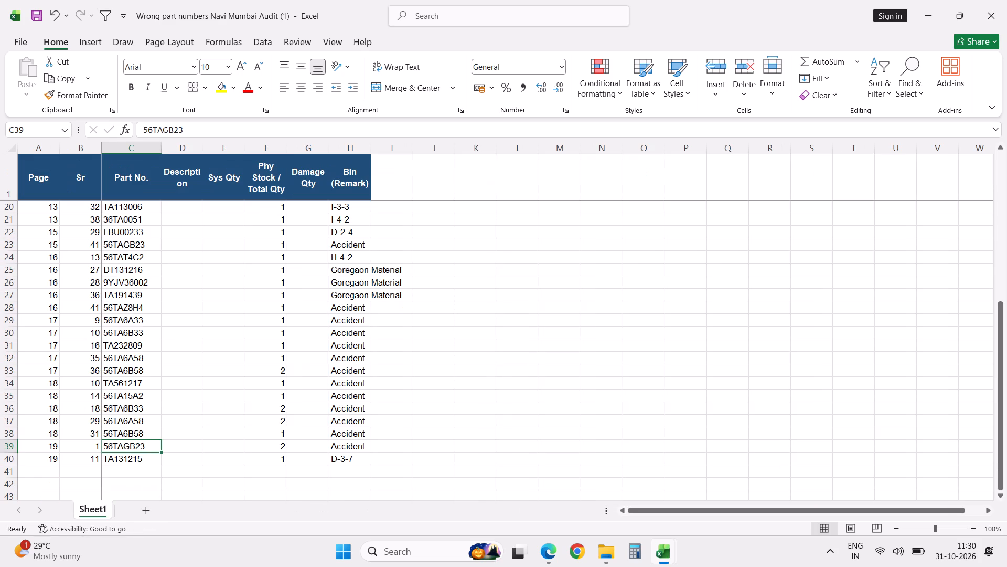
key("Down")
key("ctrl+c")
key("alt+Tab")
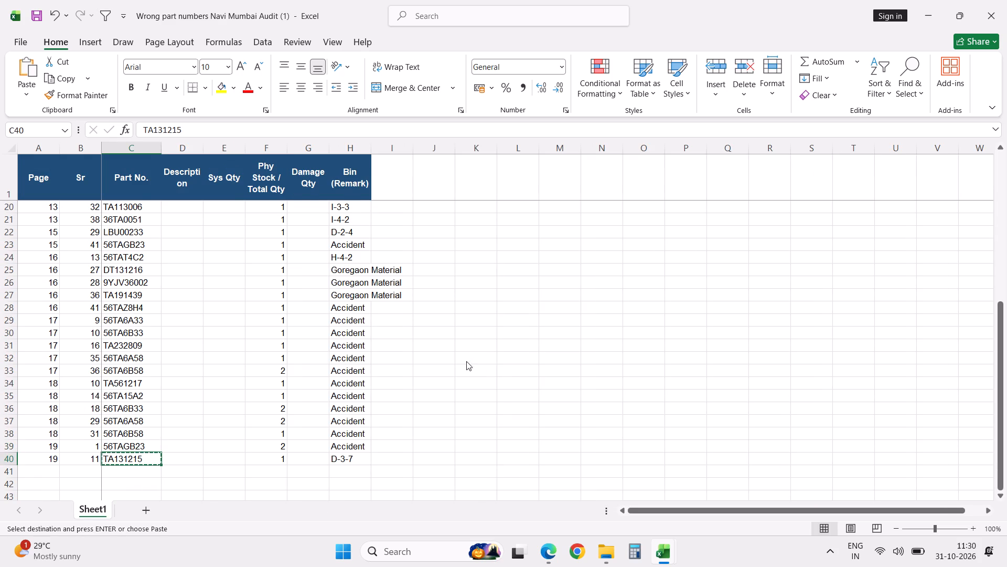
key("Down")
key("Down")
key("Down")
key("Down")
key("Down")
key("Down")
key("Down")
key("Down")
key("Down")
key("Down")
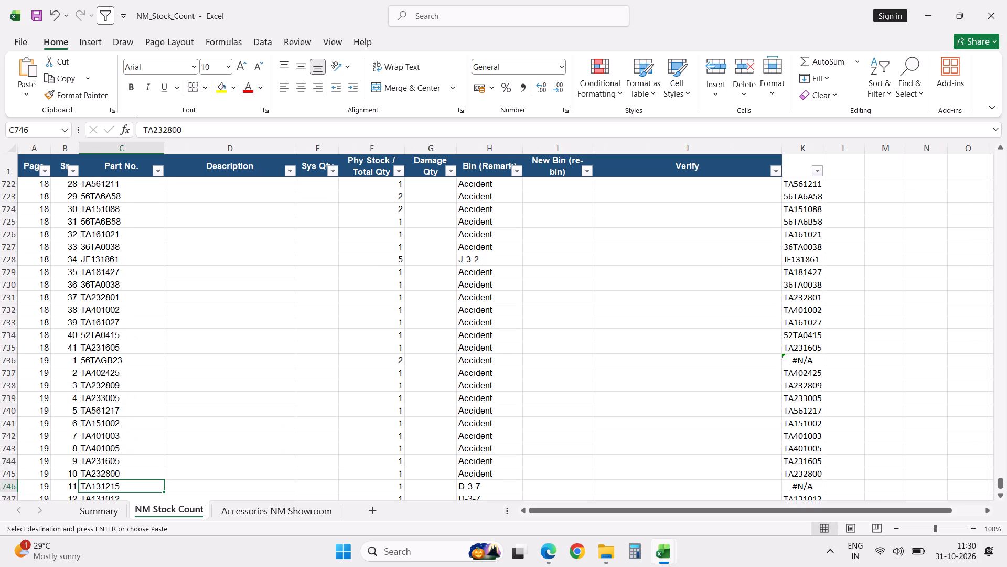
key("Return")
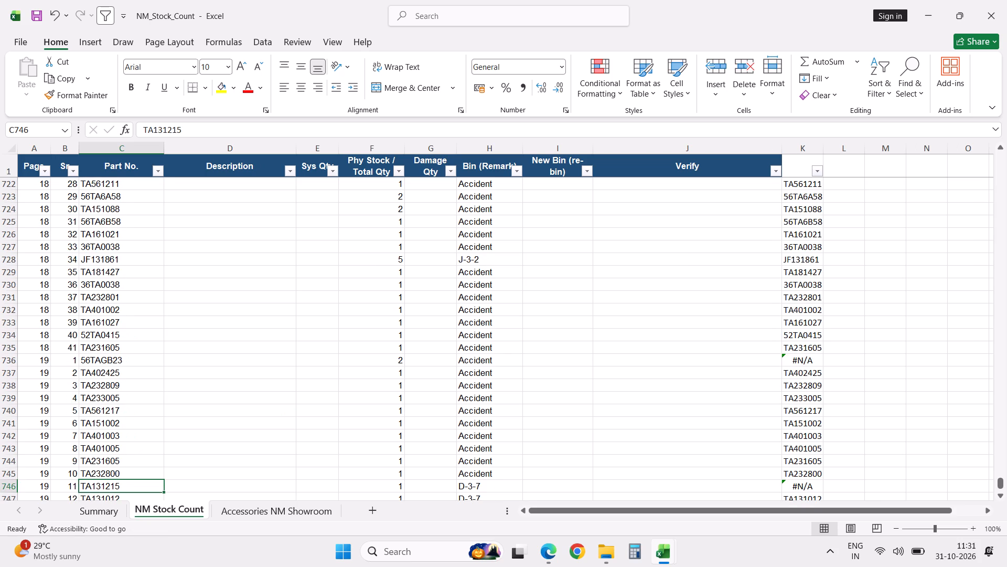
Save the NM_Stock_Count workbook.
key("ctrl+s")
key("alt+Tab")
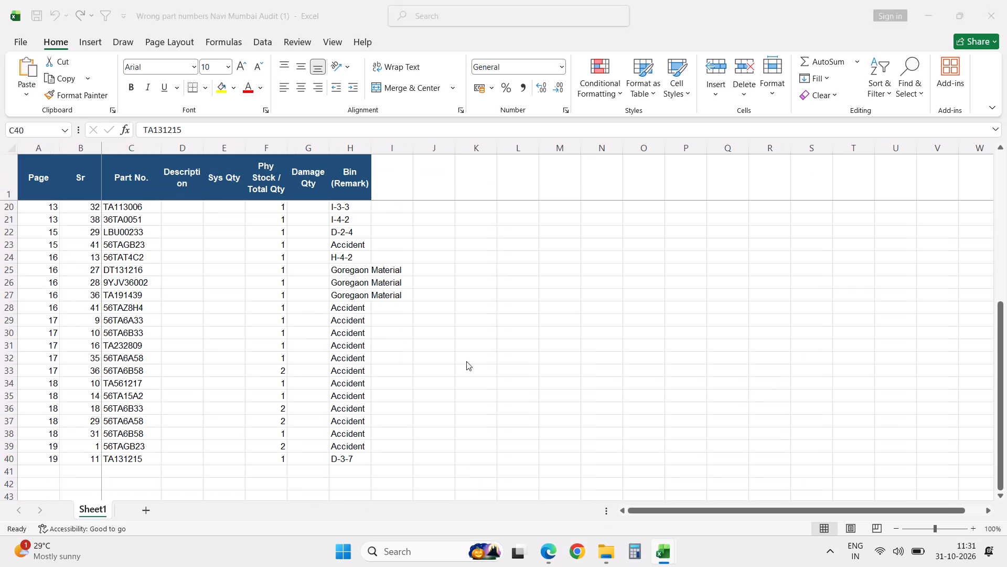
key("alt+Tab")
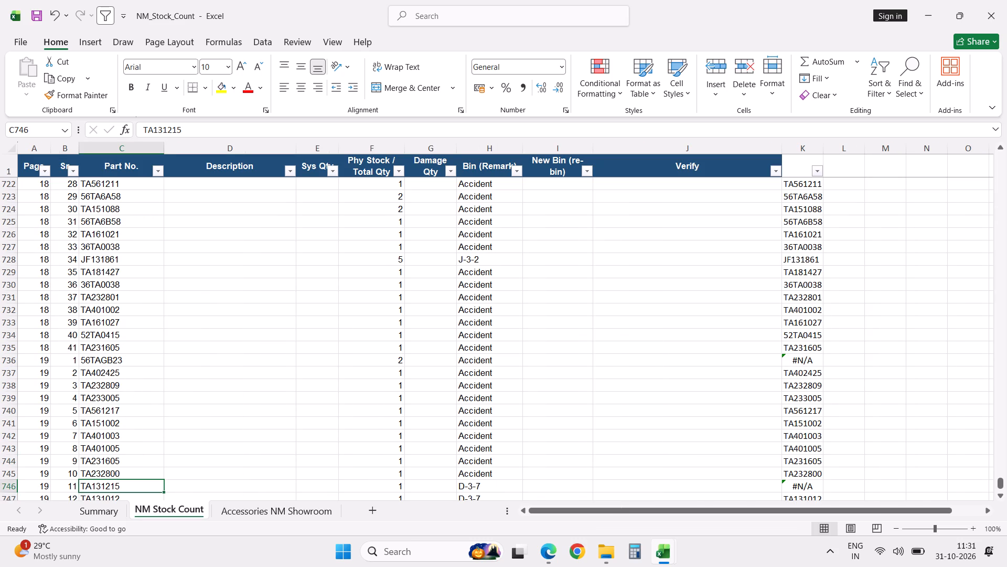
Filter column K of NM Stock Count to show only #N/A and review the remaining rows.
left_click(819, 171)
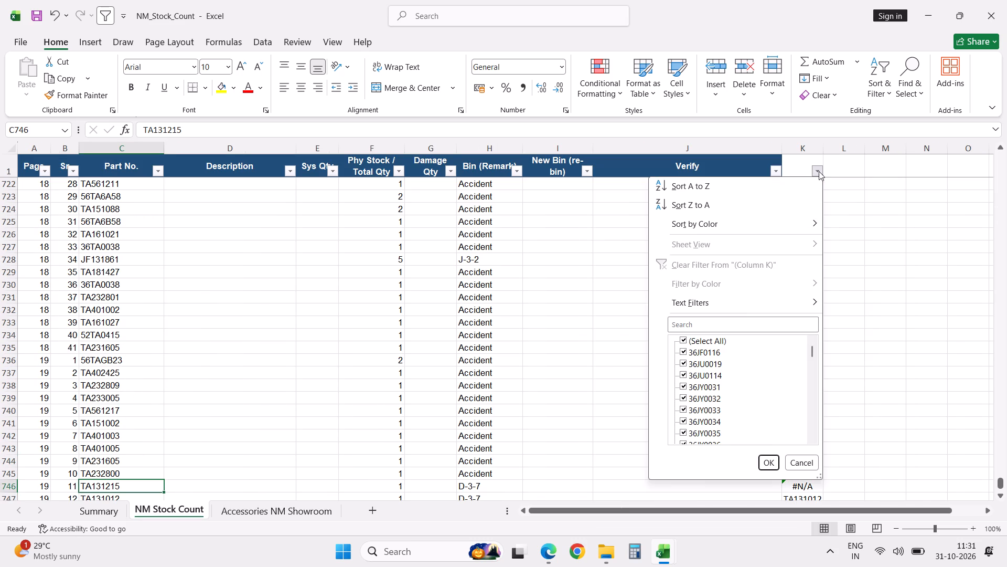
left_click(716, 341)
left_click_drag(813, 352, 815, 437)
left_click(702, 434)
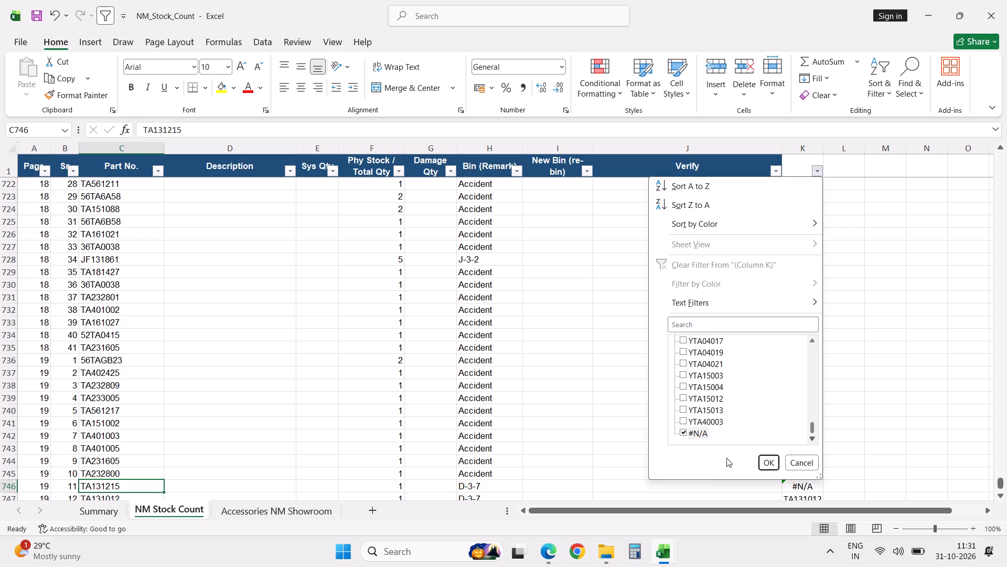
left_click(767, 463)
scroll(576, 351, "up", 6)
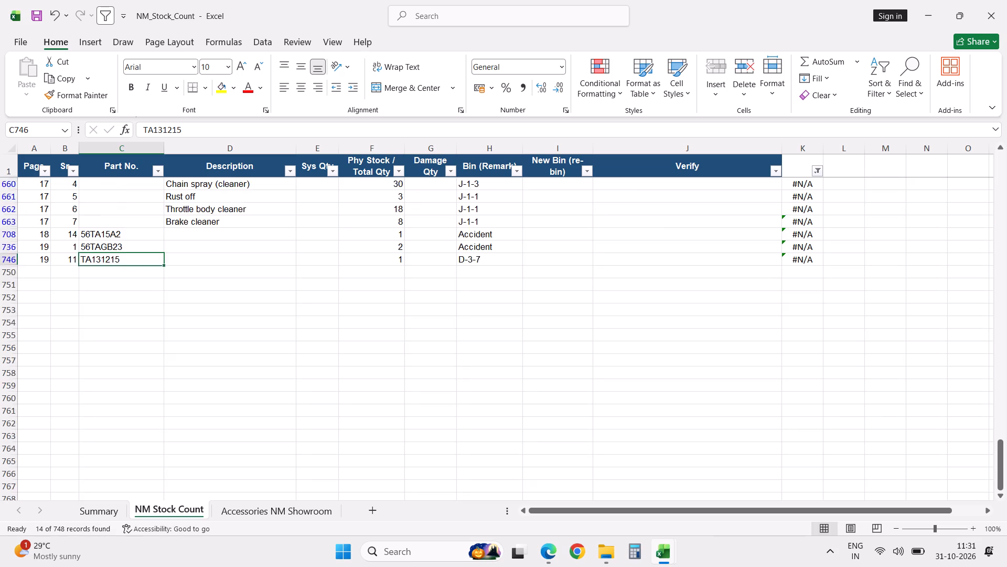
scroll(576, 351, "up", 18)
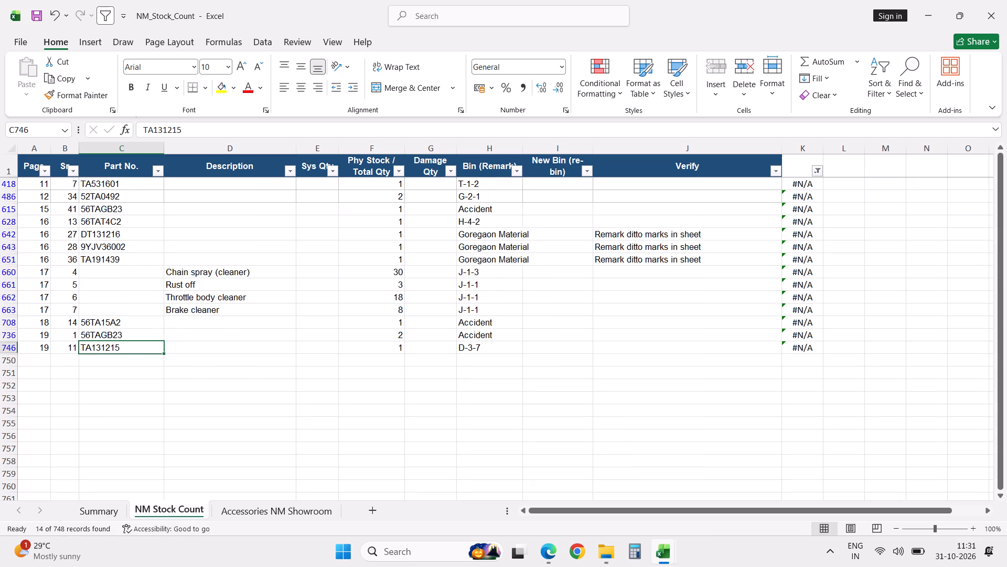
scroll(576, 351, "up", 6)
View the Accessories NM Showroom sheet and return to NM Stock Count.
left_click(261, 515)
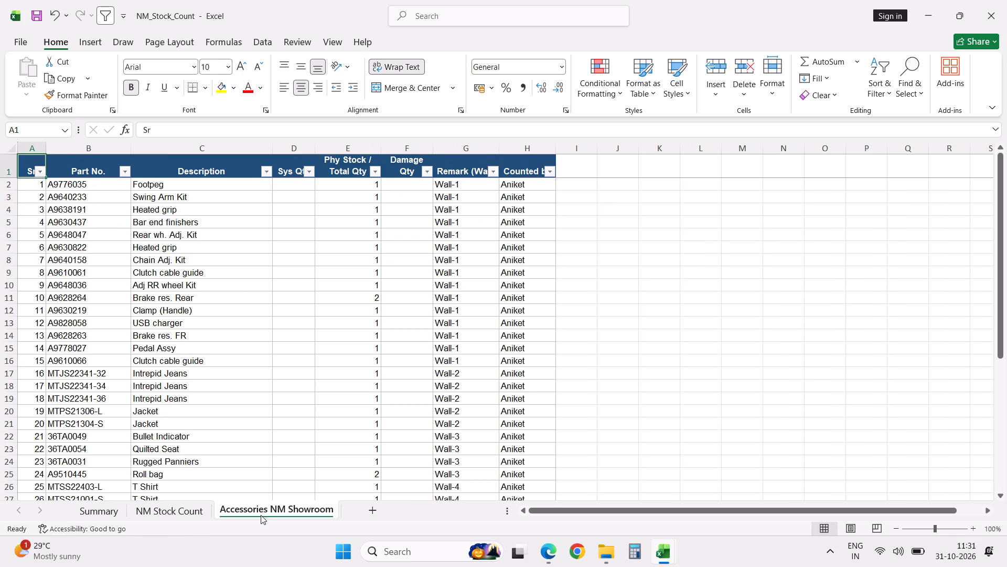
double_click(261, 515)
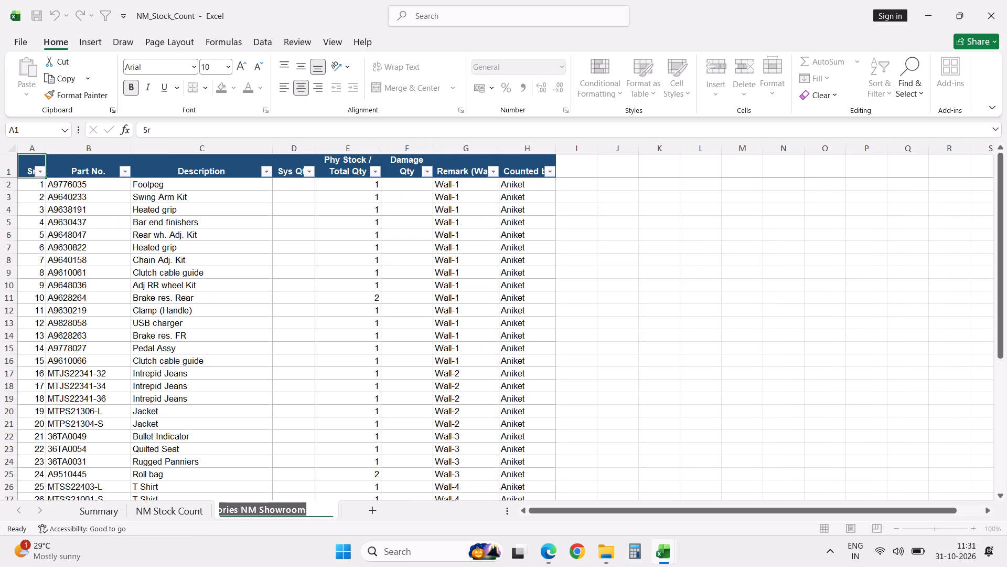
left_click(156, 511)
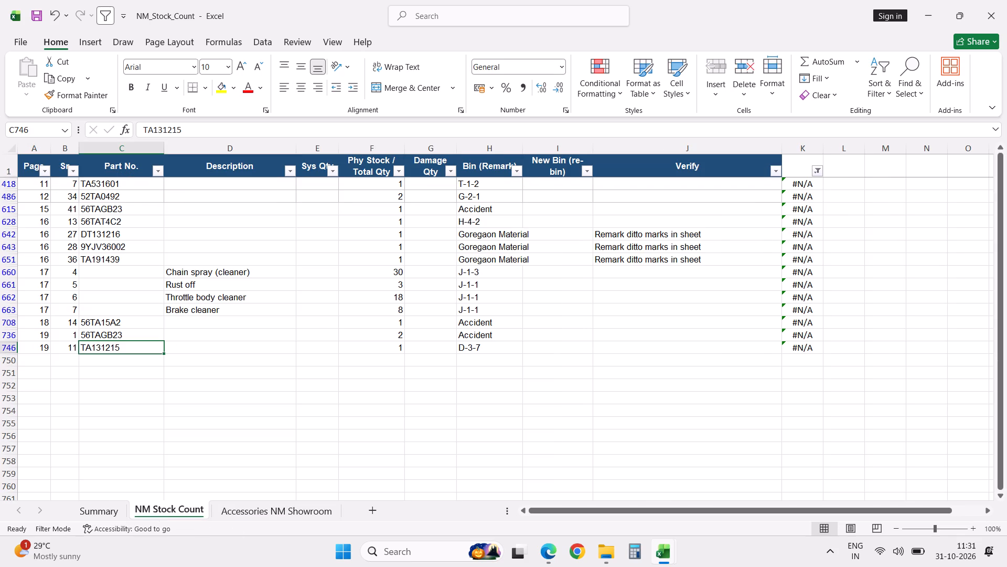
Copy the VLOOKUP formula from cell K418 of NM Stock Count.
scroll(596, 317, "up", 9)
left_click(808, 185)
key("ctrl+c")
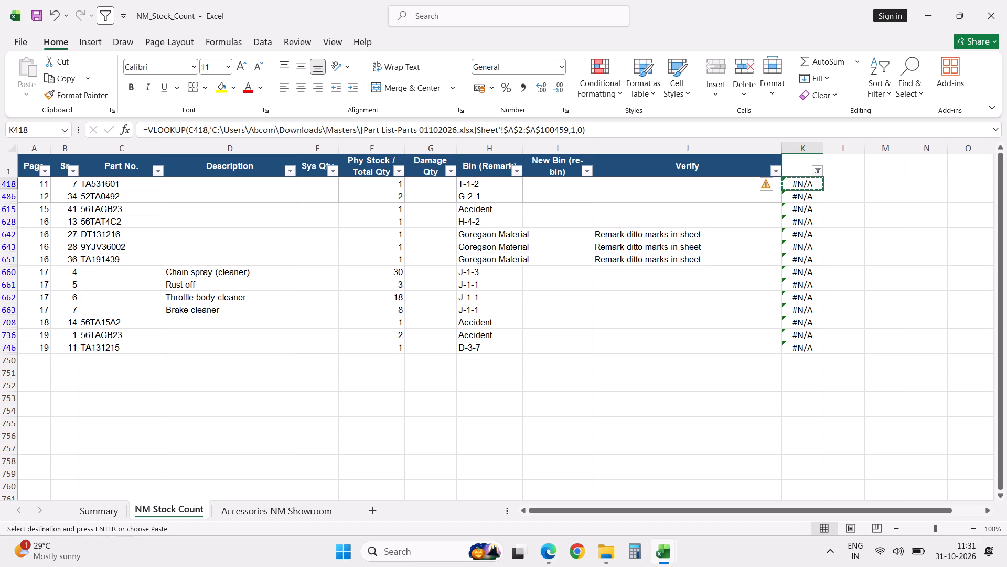
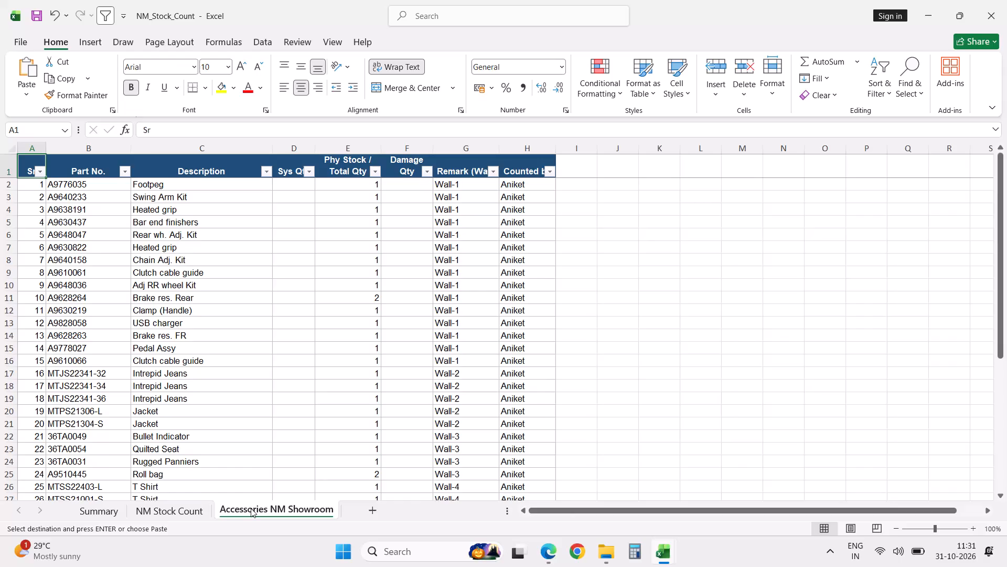
Insert a blank column before the Sr column on the Accessories NM Showroom sheet.
left_click(192, 513)
key("Escape")
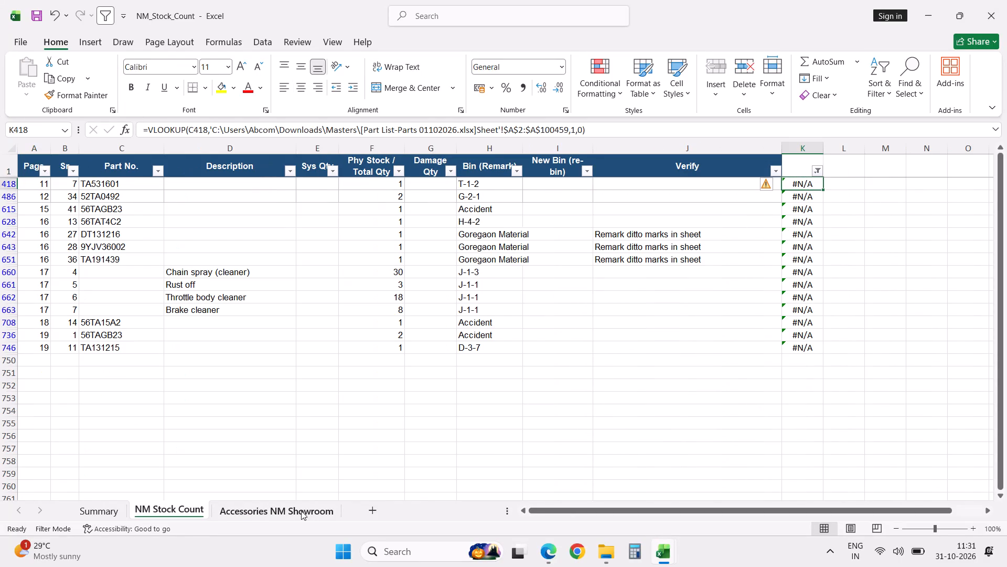
left_click(301, 511)
left_click(30, 143)
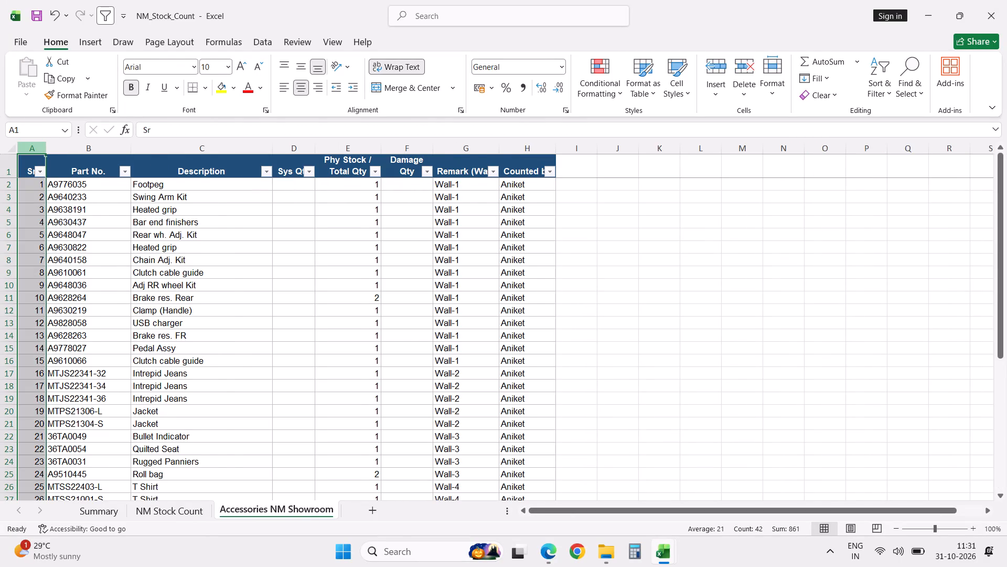
key("ctrl+plus")
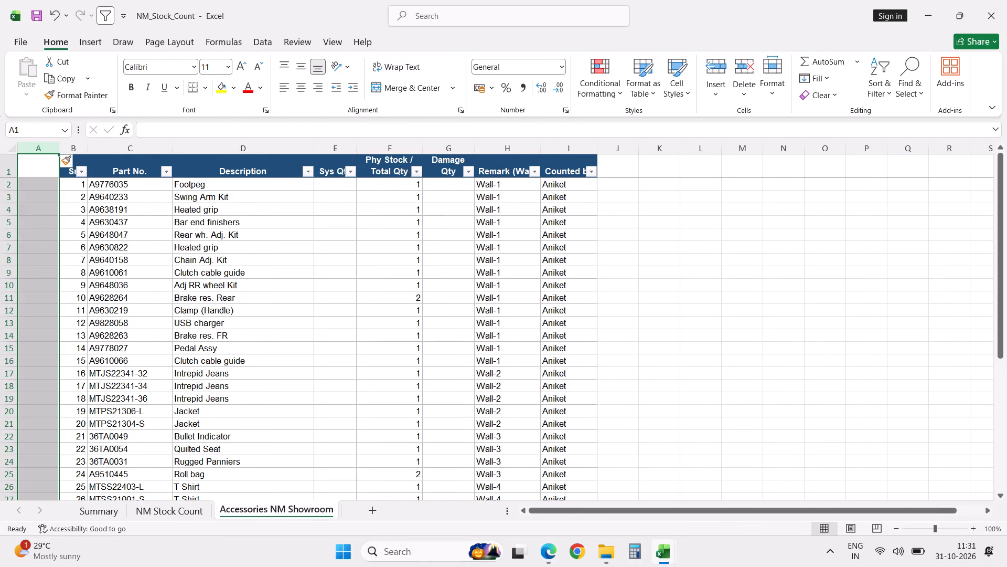
Copy the VLOOKUP formula from K418 of NM Stock Count into cell J2 of Accessories NM Showroom.
left_click(609, 184)
left_click(183, 510)
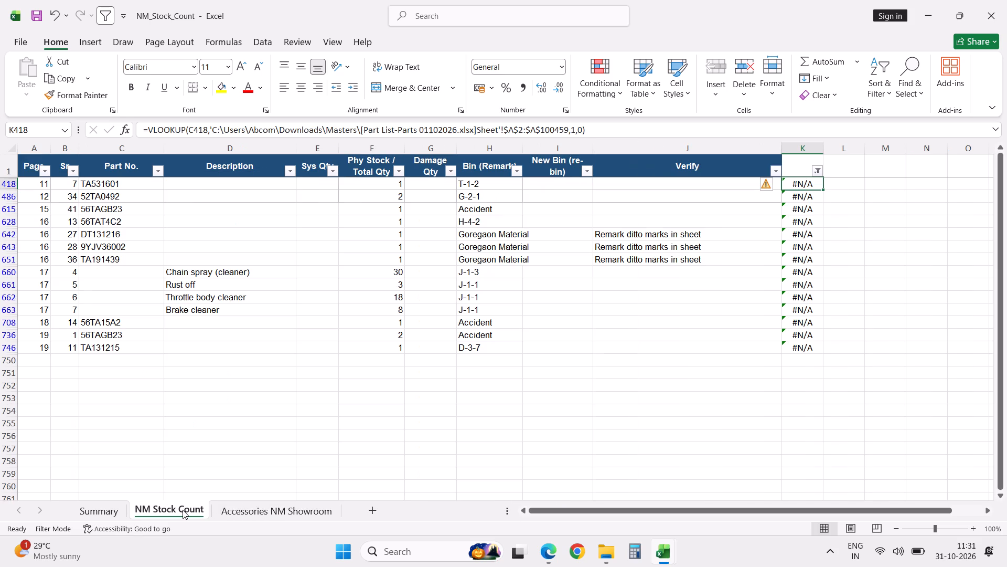
key("ctrl+c")
left_click(287, 510)
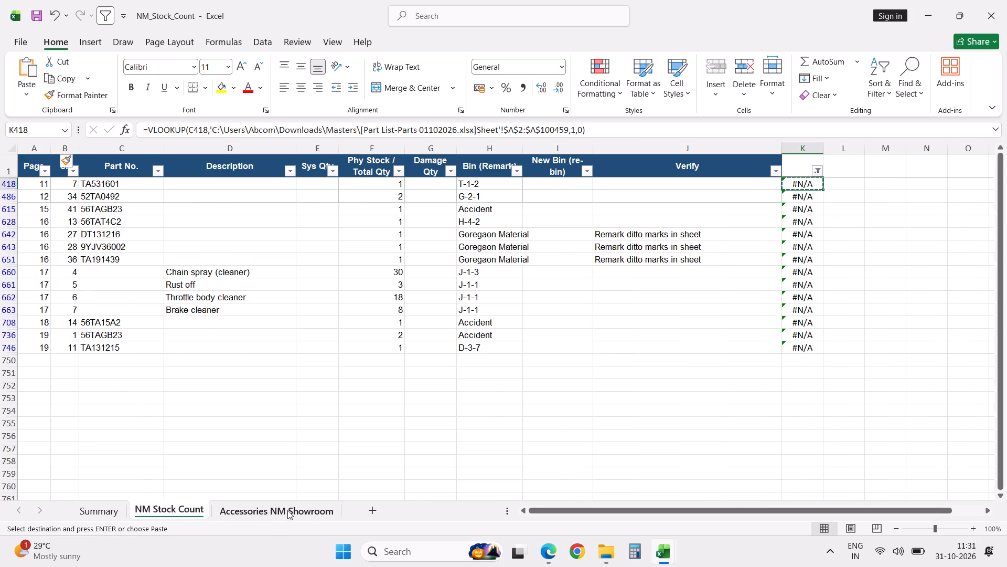
key("ctrl+v")
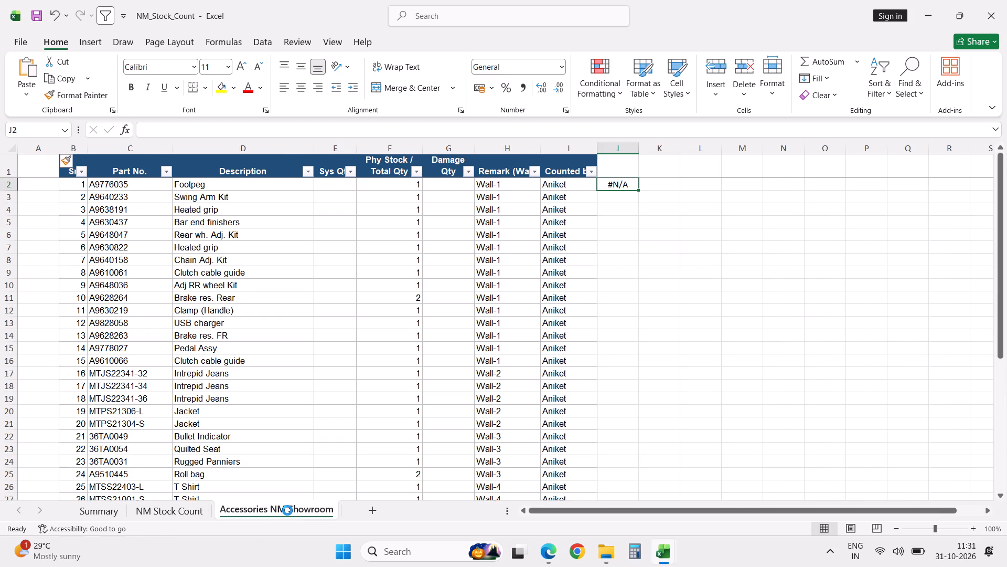
Fill the VLOOKUP formula in column J down from J2 to J42, the last accessory row.
key("shift+Down")
key("shift+Down")
key("shift+Down")
key("shift+Down")
key("shift+Down")
key("shift+Down")
key("shift+Down")
key("shift+Down")
key("shift+Down")
key("shift+Down")
key("shift+Down")
key("shift+Down")
key("shift+Down")
key("shift+Down")
key("shift+Down")
key("shift+Down")
key("shift+Down")
key("shift+Down")
key("shift+Down")
key("shift+Down")
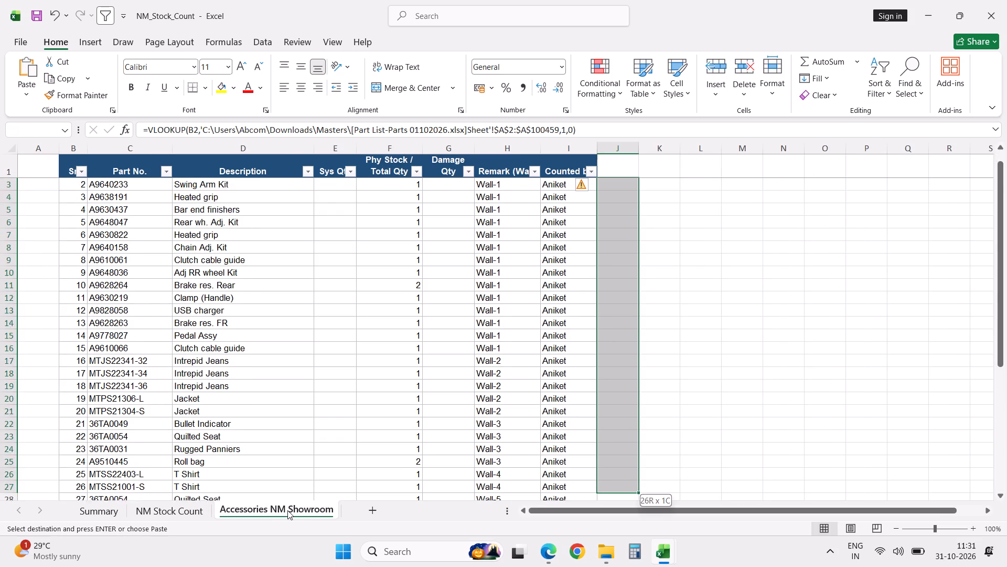
key("shift+Up")
key("shift+Up")
key("shift+Up")
key("shift+Up")
key("shift+Up")
key("shift+Up")
key("shift+Up")
key("shift+Up")
key("shift+Up")
key("shift+Up")
key("shift+Up")
key("shift+Up")
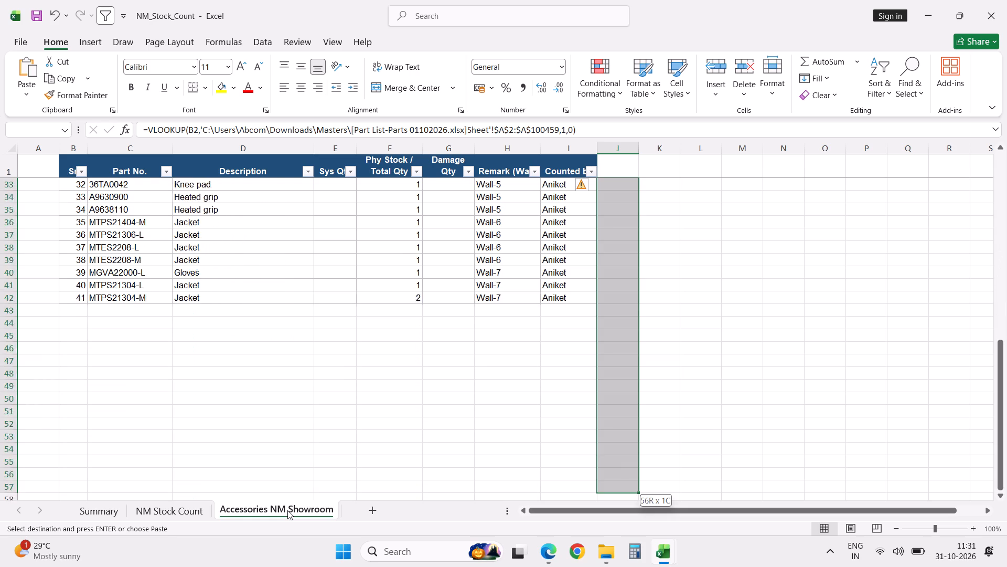
key("shift+Up")
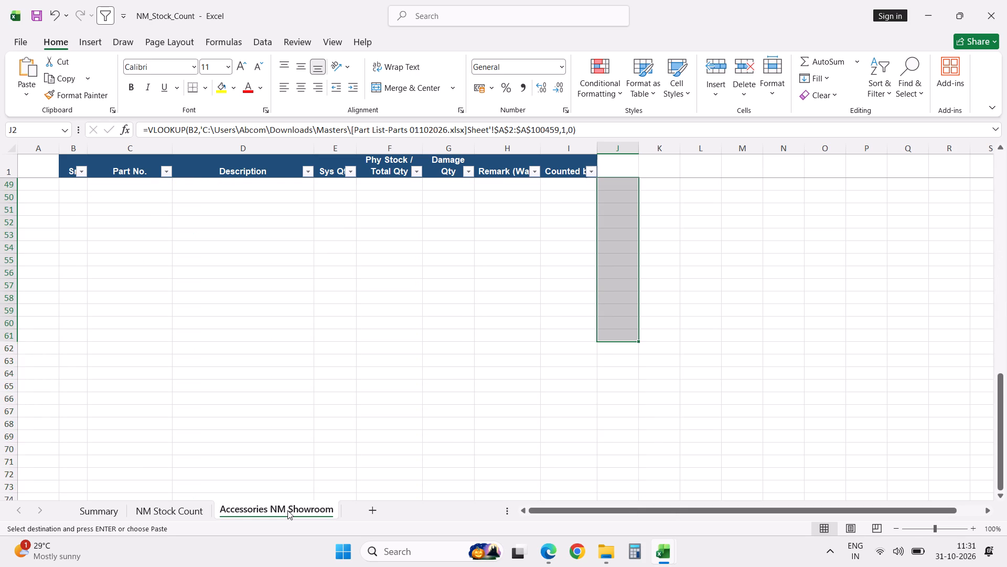
key("shift+Up")
key("shift+Up")
key("shift+Up")
key("shift+Up")
key("shift+Up")
key("shift+Up")
key("shift+Up")
key("shift+Up")
key("shift+Up")
key("shift+Up")
key("shift+Up")
key("shift+Up")
key("shift+Up")
key("shift+Up")
key("shift+Up")
key("shift+Up")
key("shift+Up")
key("shift+Up")
key("shift+Up")
key("shift+Up")
key("shift+Down")
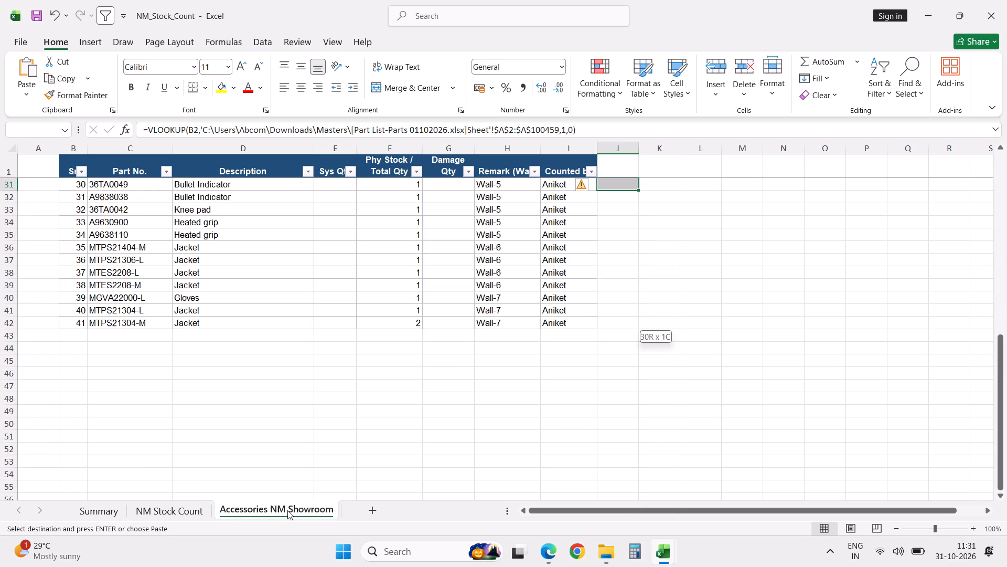
key("shift+Down")
key("shift+Down")
key("shift+Down")
key("shift+Down")
key("shift+Down")
key("shift+Down")
key("shift+Down")
key("shift+Down")
key("shift+Down")
key("shift+Down")
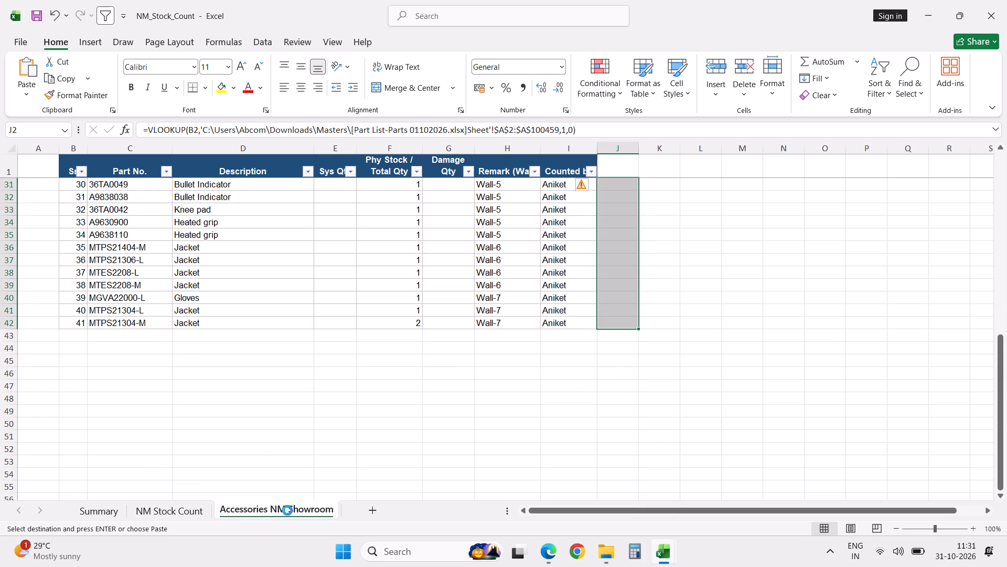
key("ctrl+d")
key("Up")
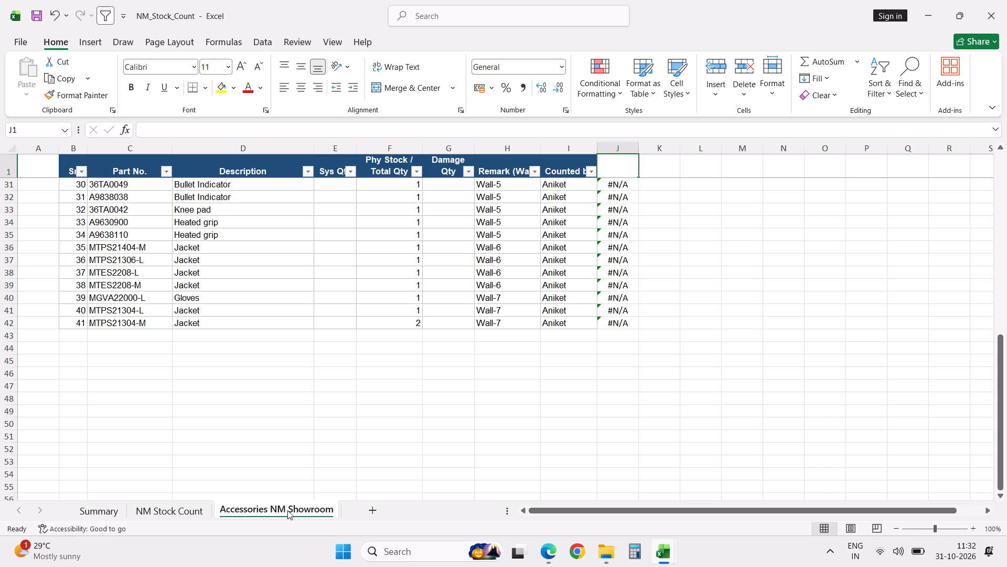
Undo the column J fill, the pasted VLOOKUP formula and the inserted blank column on Accessories NM Showroom, and select cell I2.
key("Up")
key("Down")
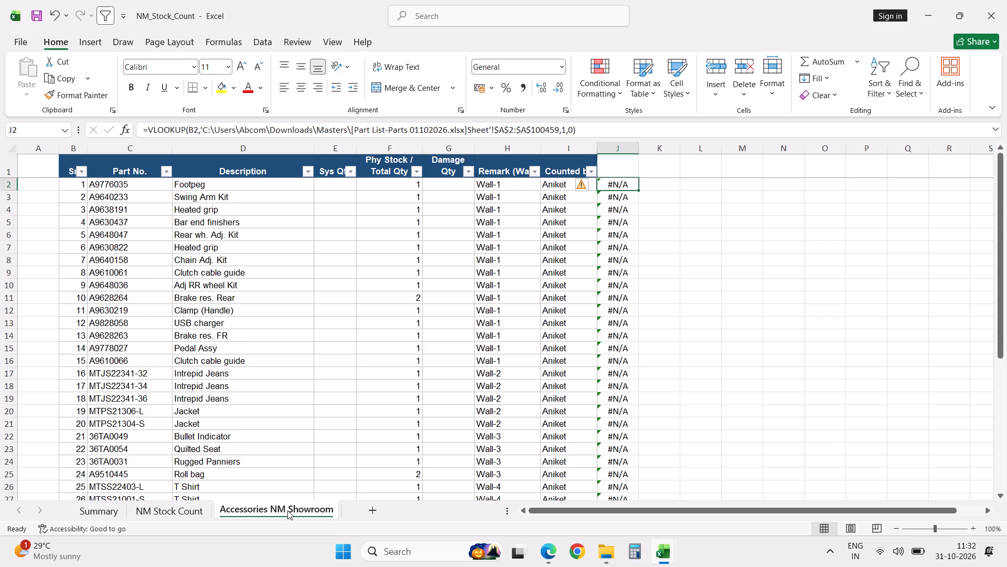
key("ctrl+z")
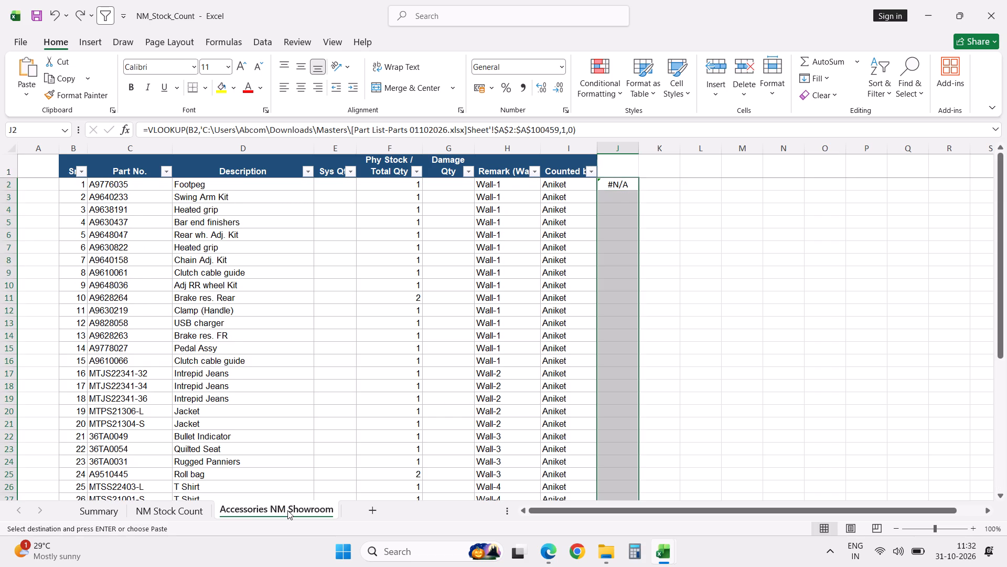
key("ctrl+z")
key("ctrl+z")
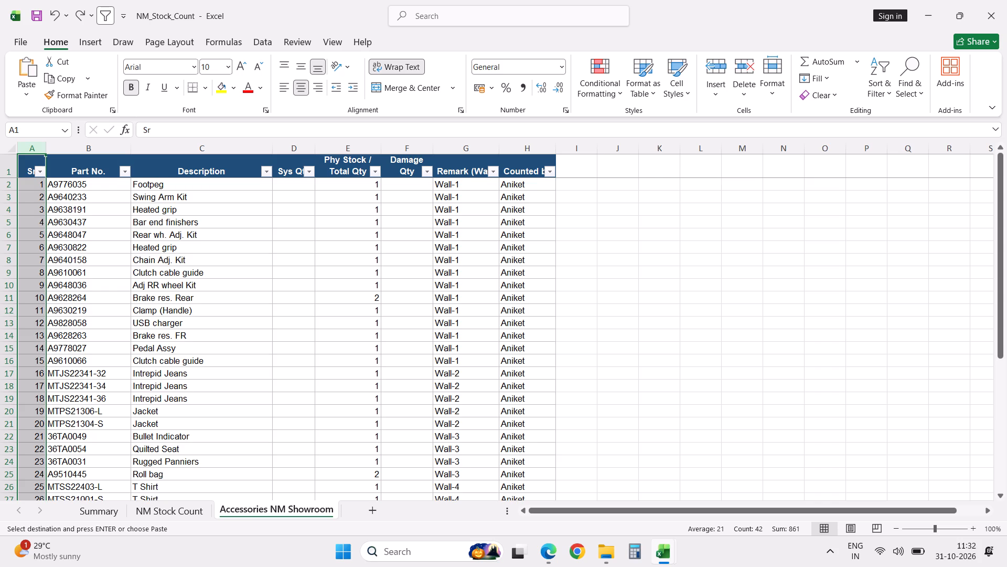
left_click(582, 185)
scroll(582, 185, "up", 2)
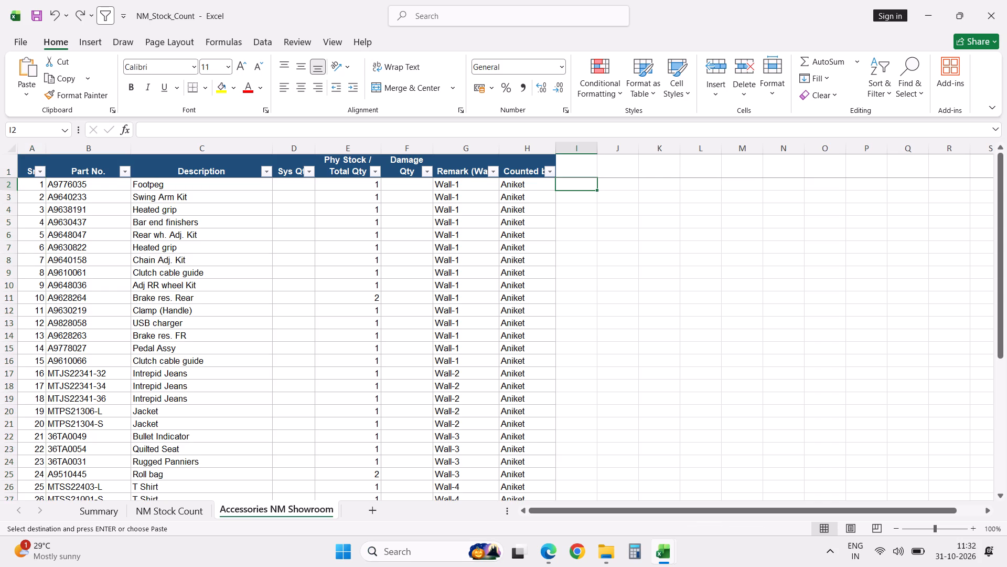
scroll(582, 185, "up", 7)
Switch to Microsoft Edge.
left_click(554, 556)
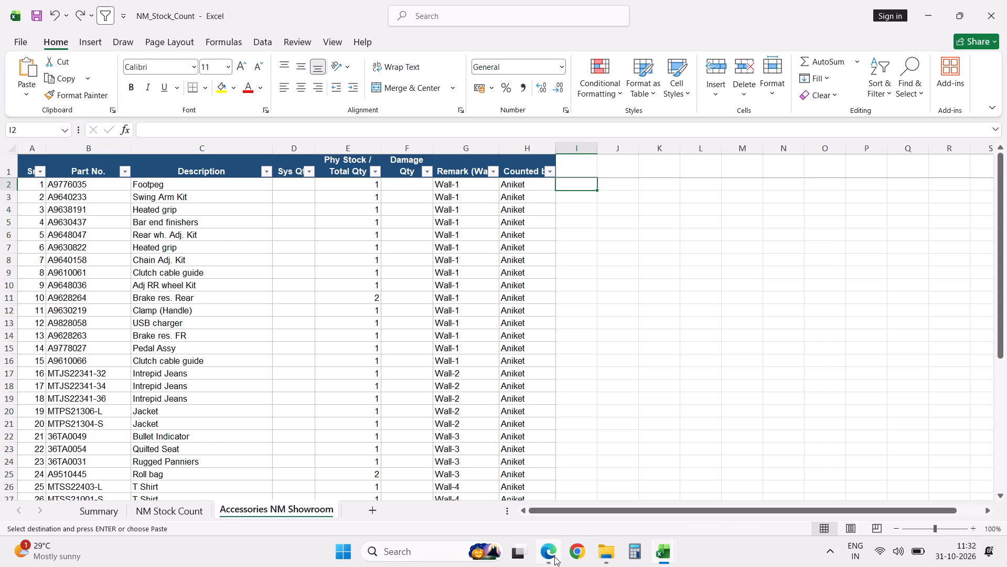